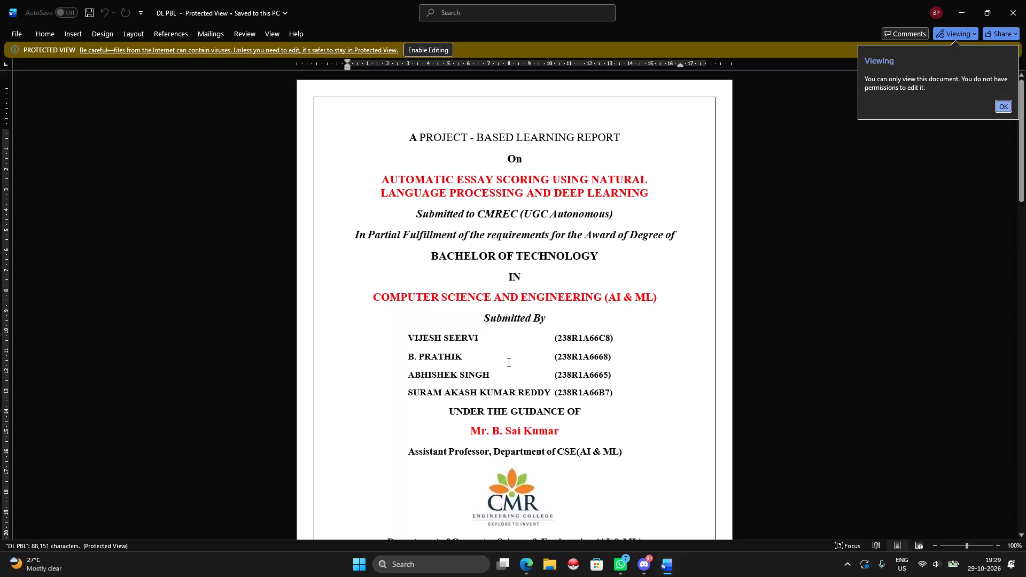
# Enable editing for the protected DL PBL report document.
pyautogui.click(421, 57)
pyautogui.click(425, 51)
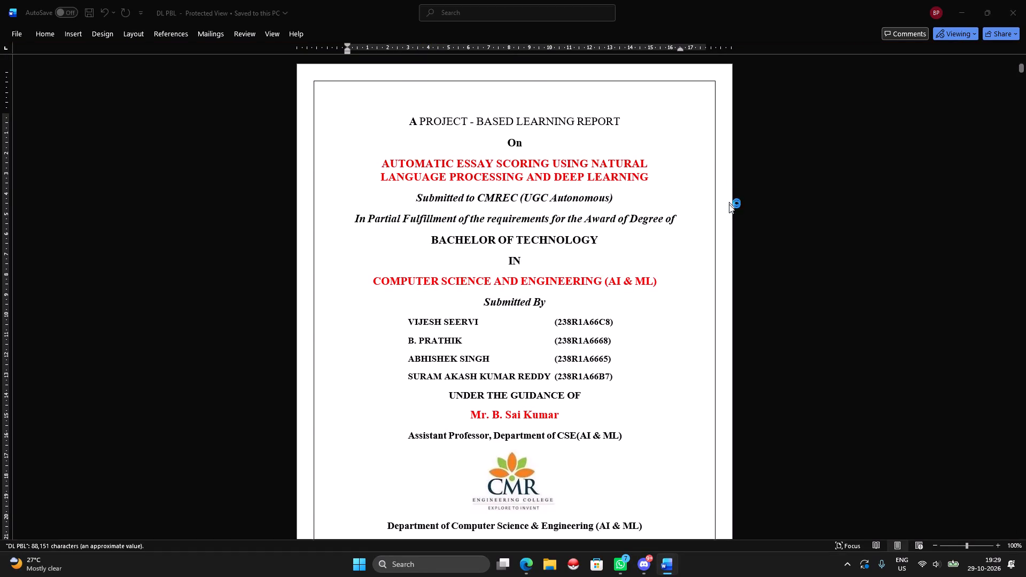
# Examine the report's title page and how its content runs onto the following page.
pyautogui.scroll(-11, 667, 338)
pyautogui.scroll(-5, 507, 409)
pyautogui.scroll(6, 506, 410)
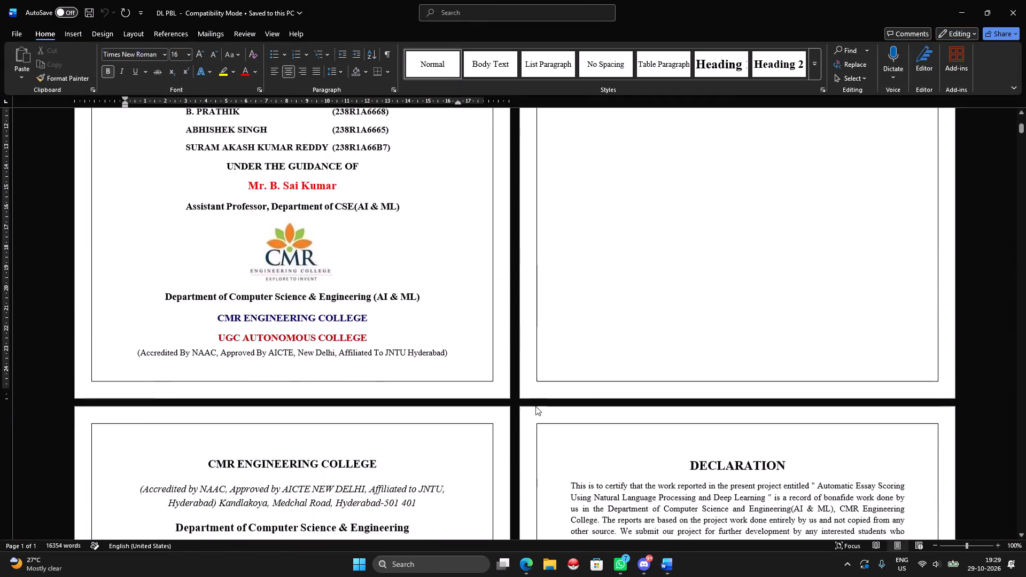
pyautogui.scroll(7, 535, 406)
pyautogui.keyDown('ctrl'); pyautogui.scroll(-1, 606, 396); pyautogui.keyUp('ctrl')
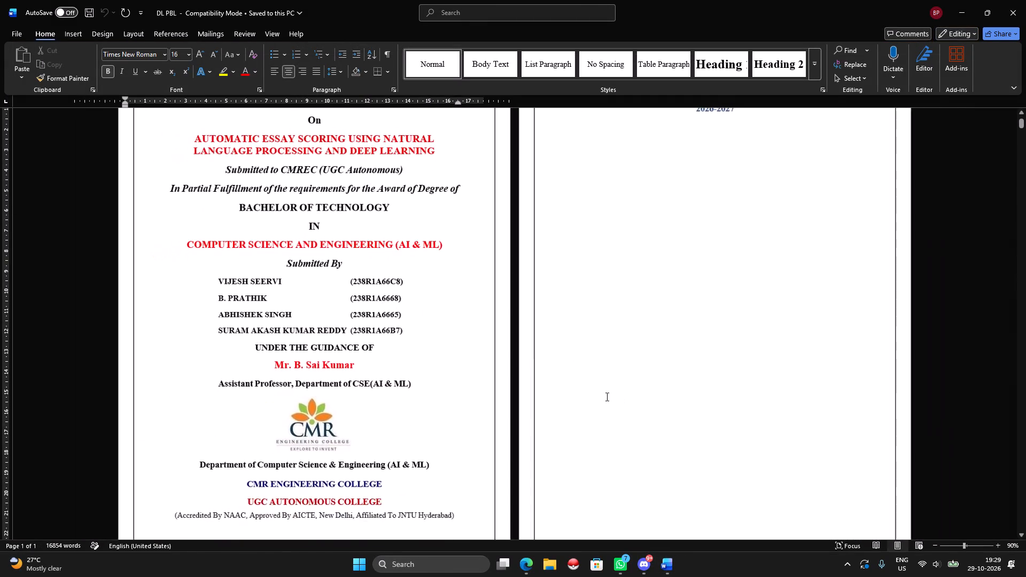
pyautogui.keyDown('ctrl'); pyautogui.scroll(-2, 606, 396); pyautogui.keyUp('ctrl')
pyautogui.keyDown('ctrl'); pyautogui.scroll(6, 606, 396); pyautogui.keyUp('ctrl')
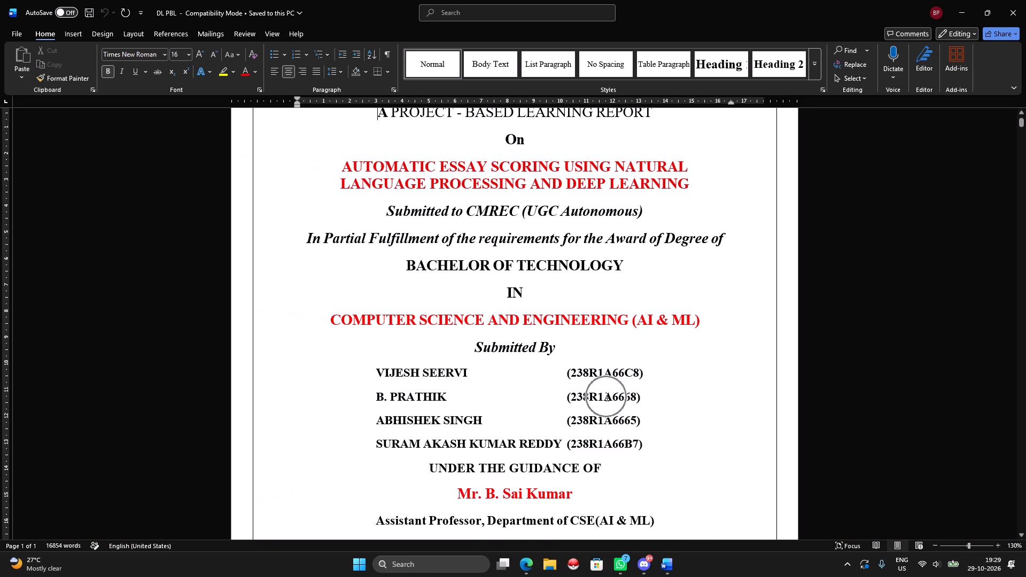
pyautogui.keyDown('ctrl'); pyautogui.scroll(-3, 606, 396); pyautogui.keyUp('ctrl')
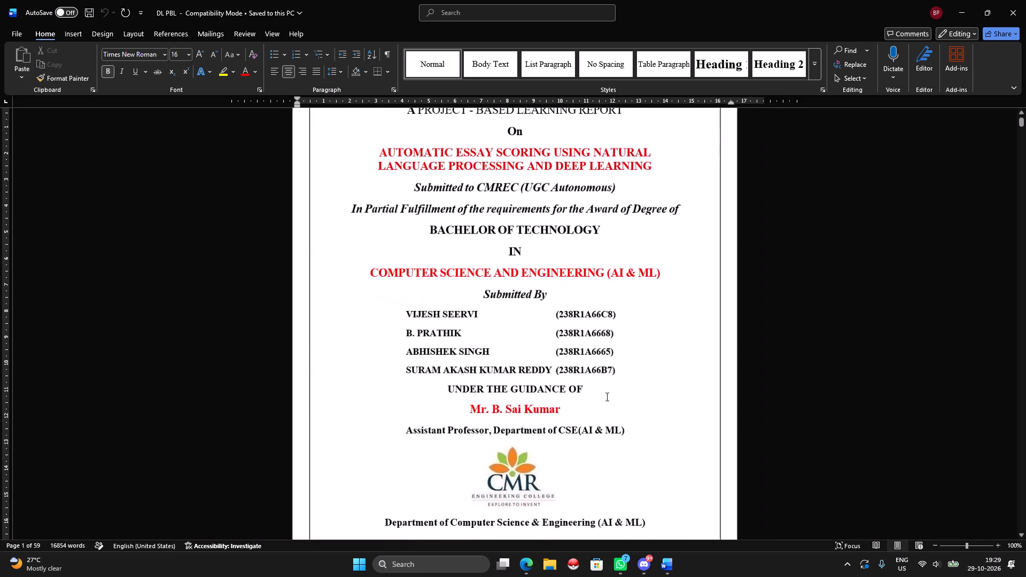
pyautogui.keyDown('ctrl'); pyautogui.scroll(1, 606, 396); pyautogui.keyUp('ctrl')
pyautogui.keyDown('ctrl'); pyautogui.scroll(-3, 606, 396); pyautogui.keyUp('ctrl')
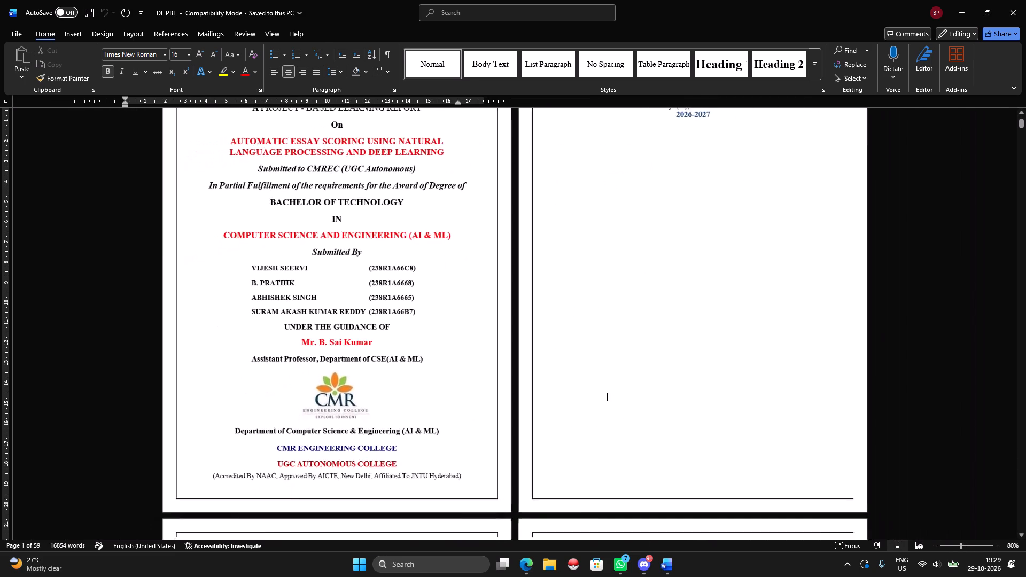
pyautogui.keyDown('ctrl'); pyautogui.scroll(4, 606, 396); pyautogui.keyUp('ctrl')
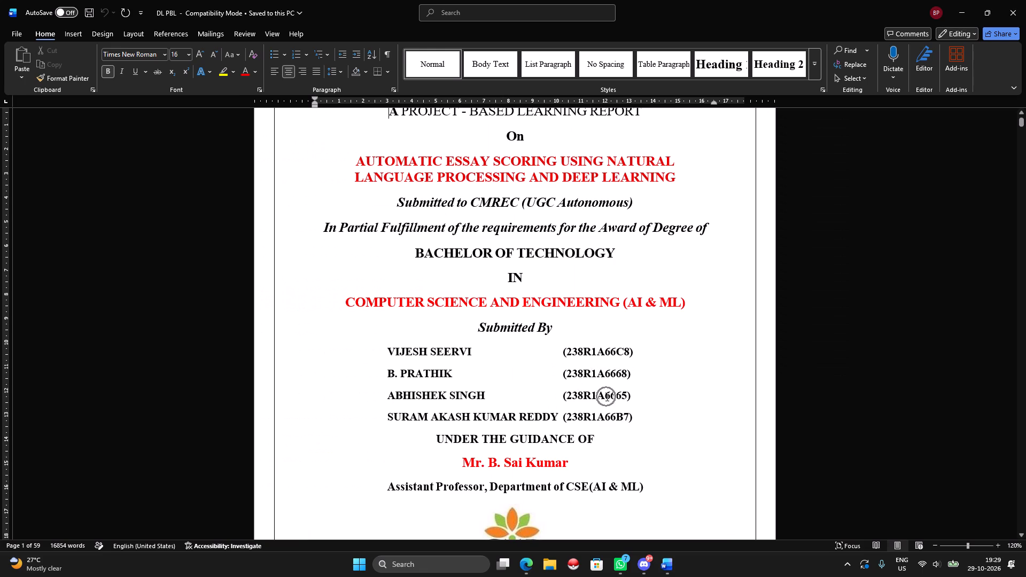
pyautogui.scroll(-14, 606, 396)
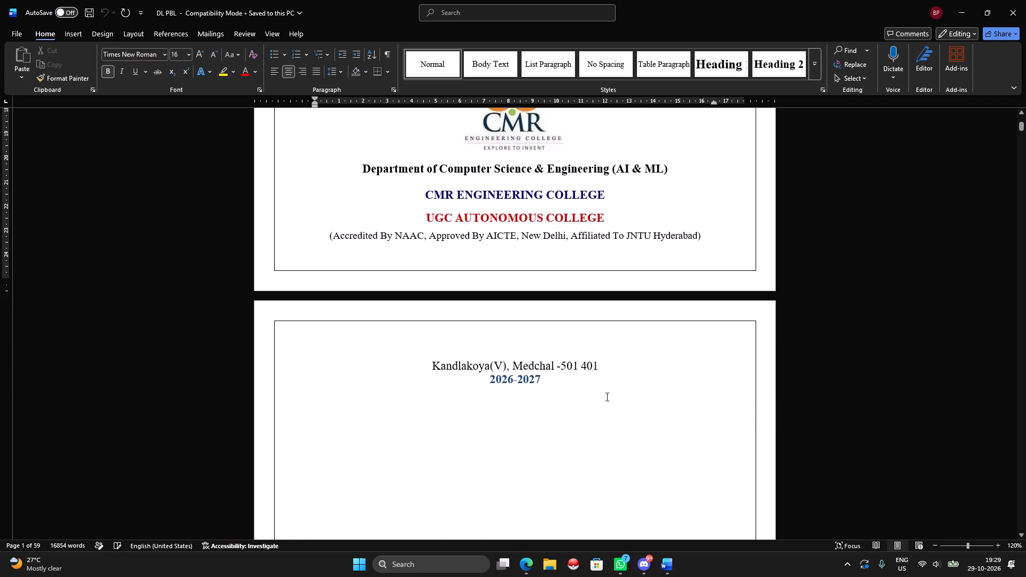
pyautogui.scroll(-6, 606, 396)
pyautogui.scroll(-20, 606, 396)
pyautogui.scroll(5, 619, 420)
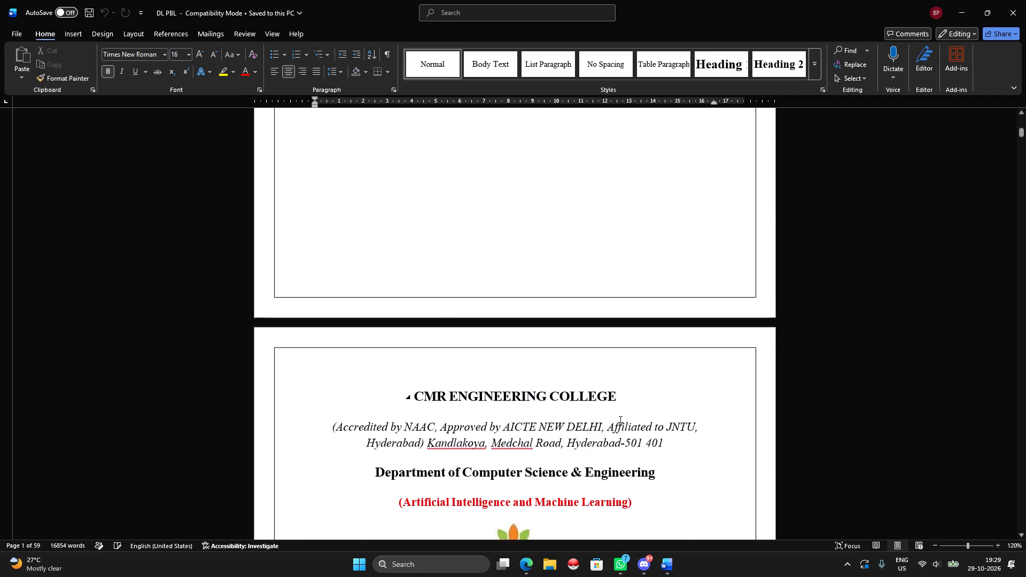
pyautogui.scroll(20, 619, 420)
pyautogui.scroll(15, 619, 420)
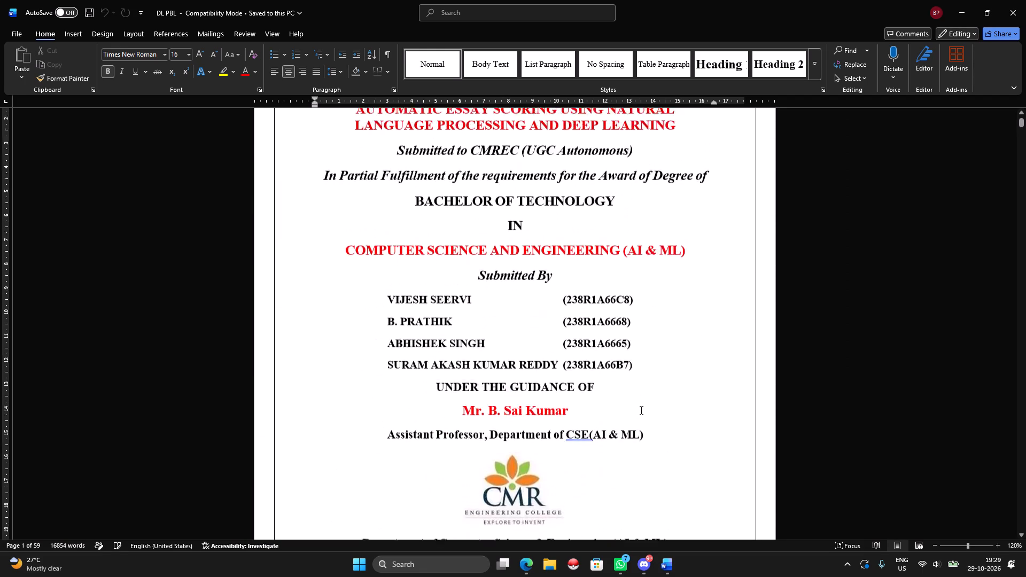
pyautogui.scroll(8, 640, 410)
pyautogui.scroll(-9, 640, 410)
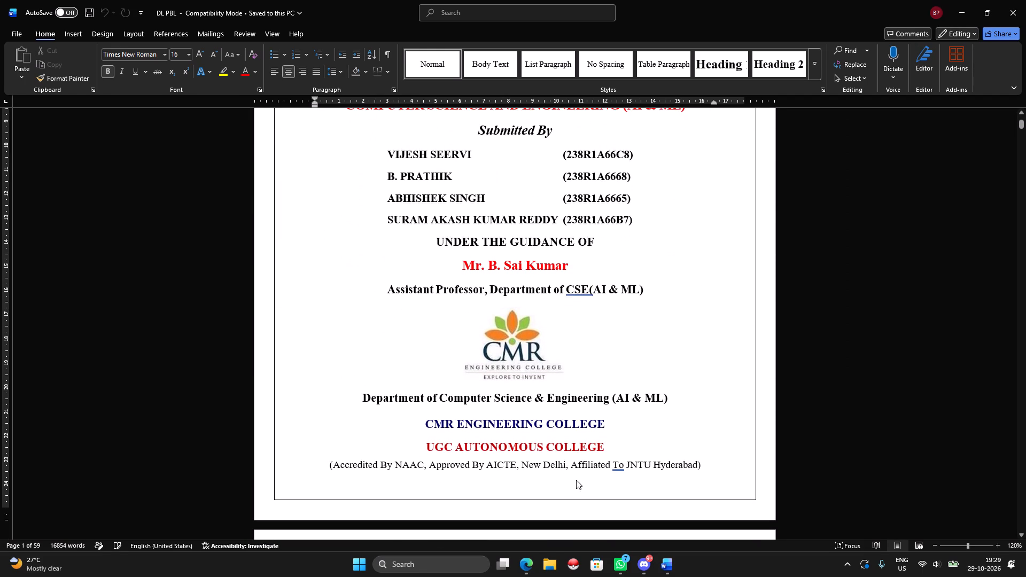
pyautogui.click(708, 468)
pyautogui.click(671, 393)
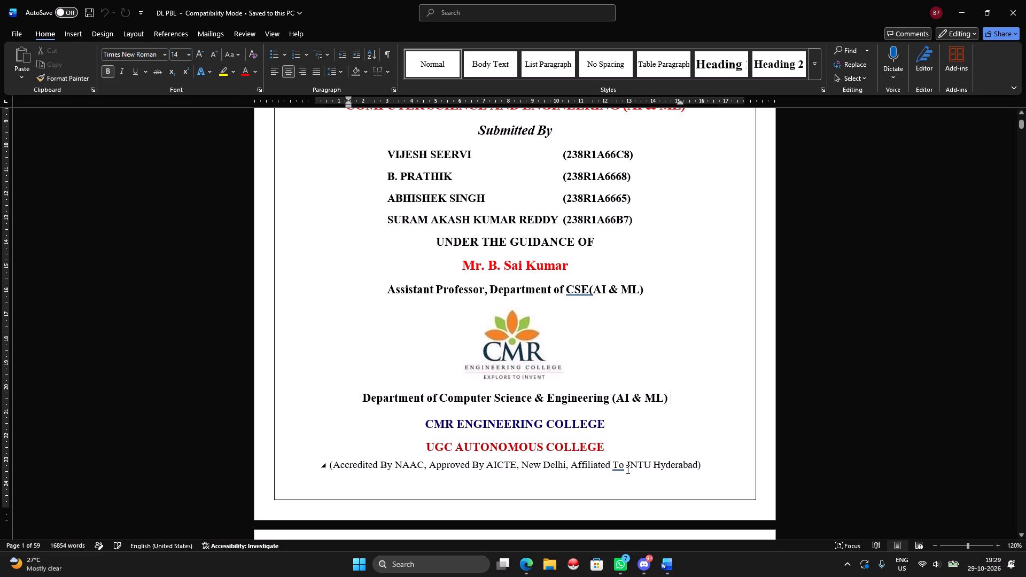
# Review the report's front matter, from the certificate and acknowledgement through the contents table to the start of the Introduction chapter.
pyautogui.scroll(-5, 627, 469)
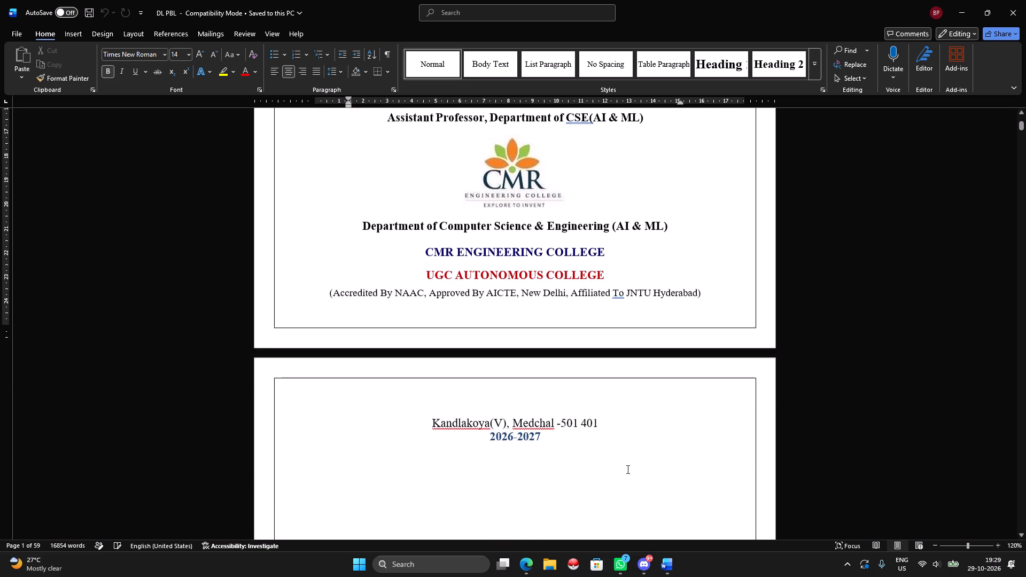
pyautogui.scroll(-5, 627, 469)
pyautogui.scroll(-11, 502, 370)
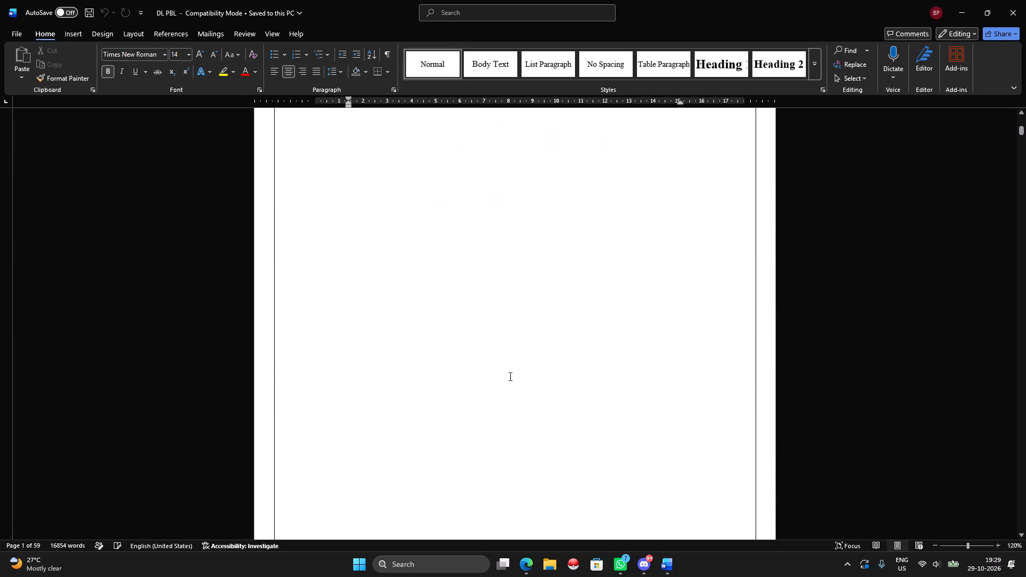
pyautogui.scroll(-15, 509, 376)
pyautogui.scroll(-9, 507, 396)
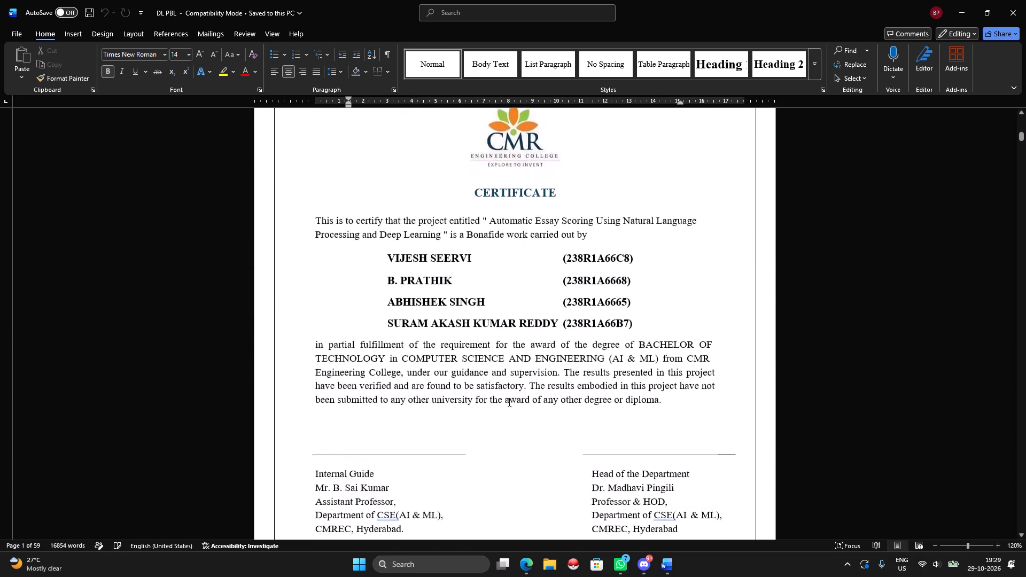
pyautogui.scroll(-12, 508, 402)
pyautogui.scroll(-20, 516, 420)
pyautogui.scroll(-2, 516, 420)
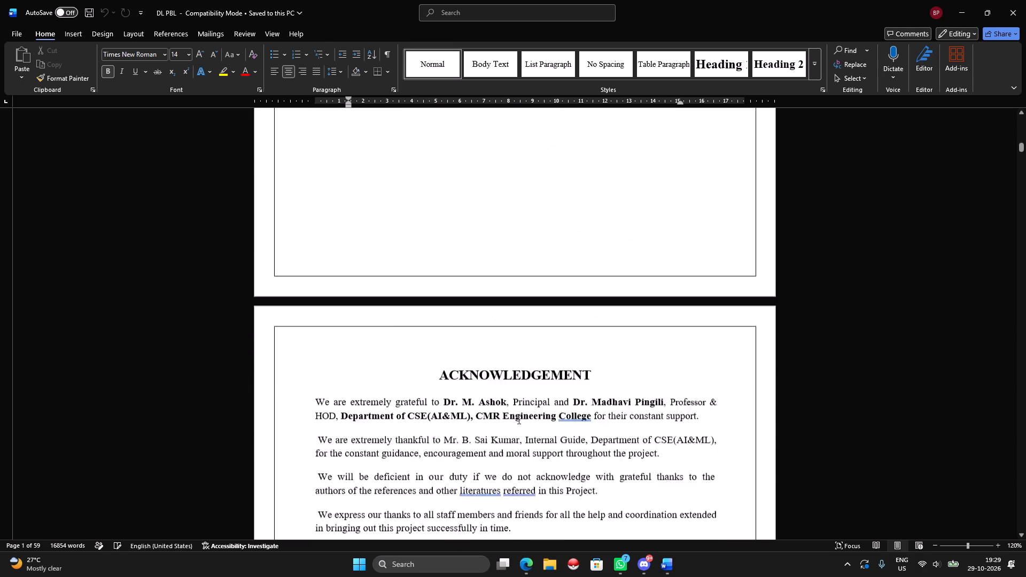
pyautogui.scroll(-1, 518, 419)
pyautogui.scroll(1, 518, 419)
pyautogui.scroll(-9, 518, 419)
pyautogui.scroll(1, 522, 420)
pyautogui.scroll(-20, 530, 412)
pyautogui.scroll(-3, 530, 412)
pyautogui.scroll(-4, 588, 406)
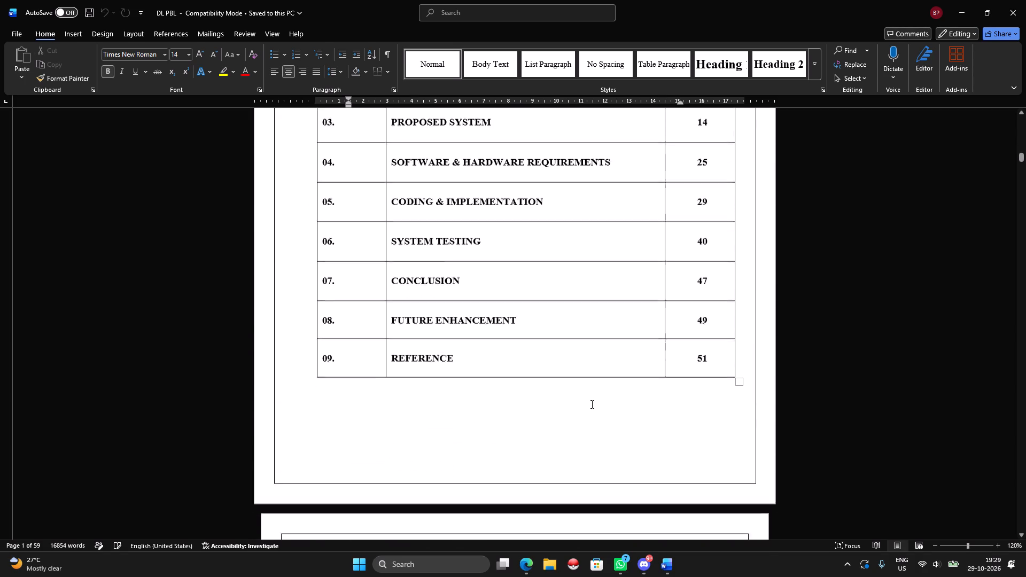
pyautogui.scroll(-15, 592, 403)
pyautogui.scroll(-8, 597, 400)
pyautogui.scroll(-15, 603, 391)
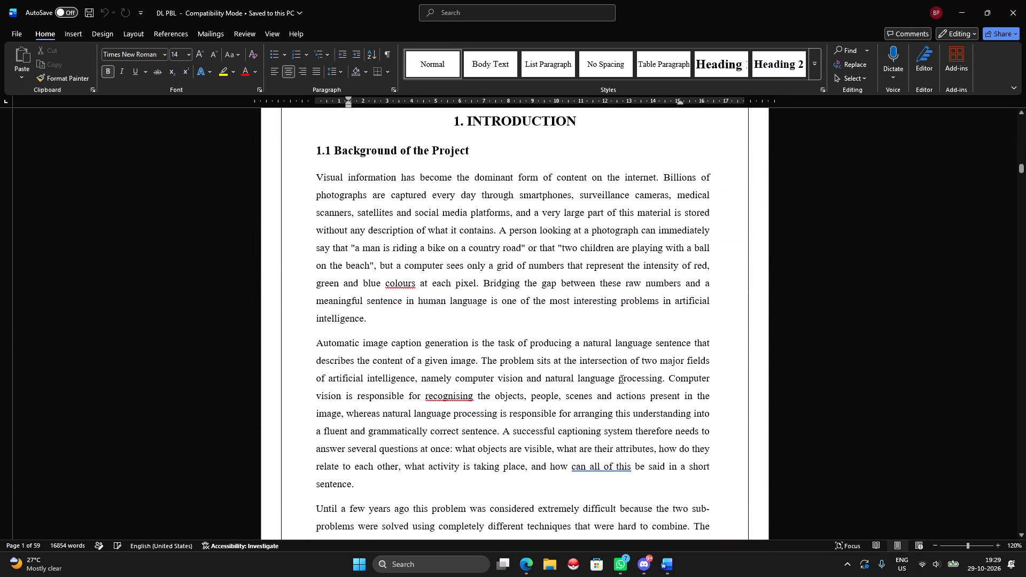
pyautogui.scroll(4, 524, 326)
pyautogui.scroll(4, 612, 297)
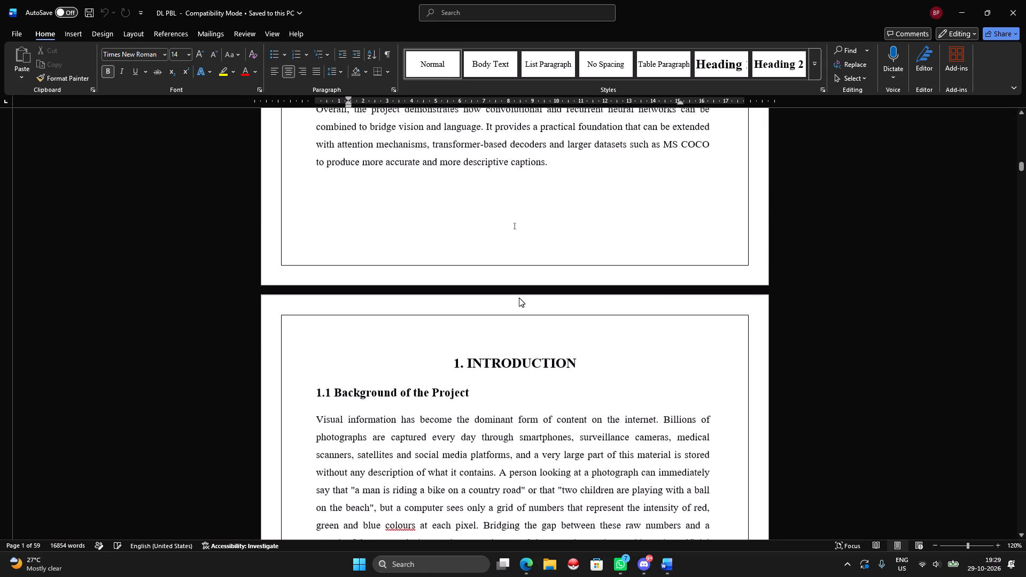
# Skim the Introduction chapter through section 1.3 Problem Definition and go back past the Abstract to the INDEX table.
pyautogui.scroll(2, 496, 299)
pyautogui.scroll(-9, 545, 295)
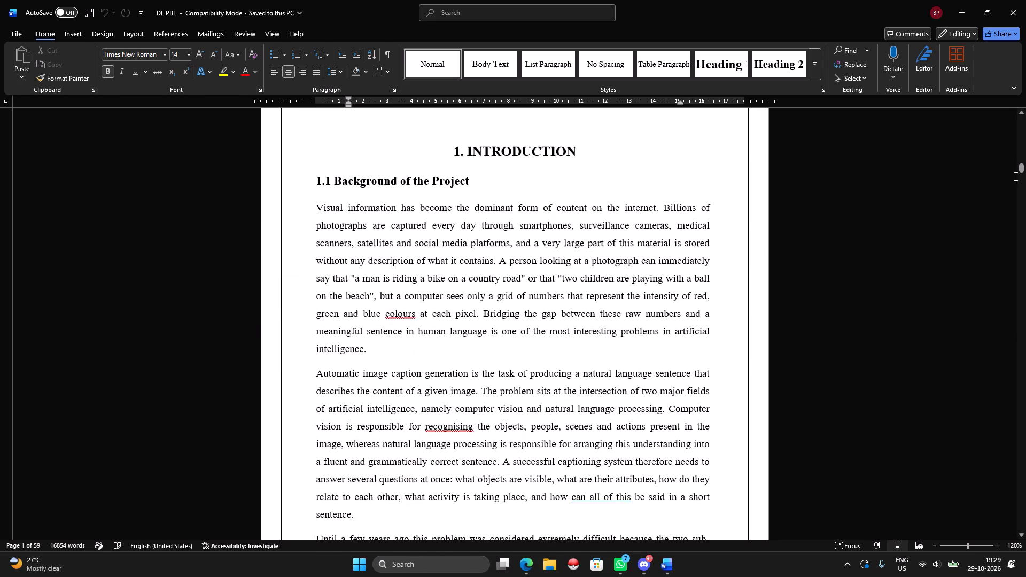
pyautogui.moveTo(1023, 168); pyautogui.dragTo(1022, 168)
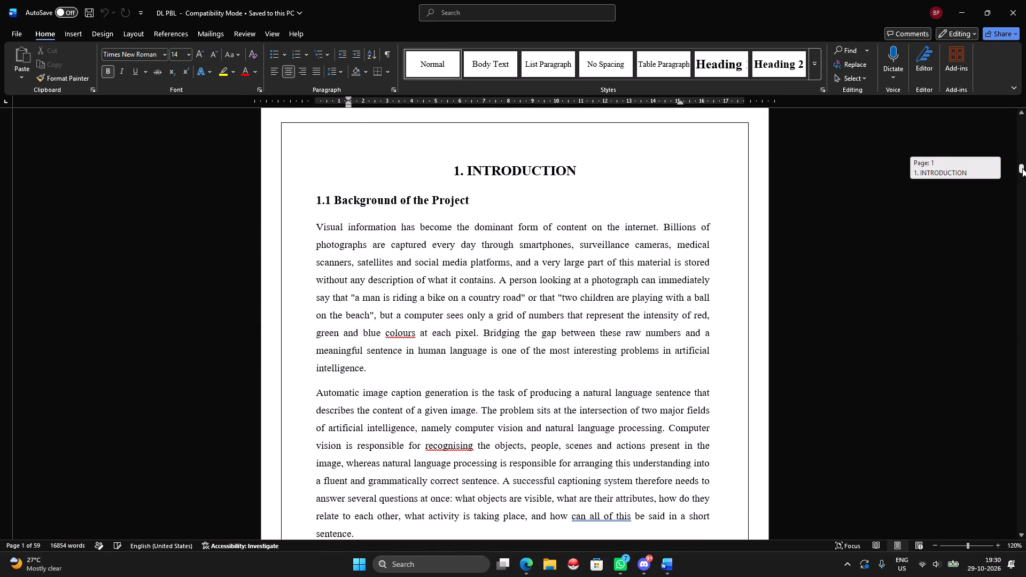
pyautogui.moveTo(1022, 168); pyautogui.dragTo(1023, 177)
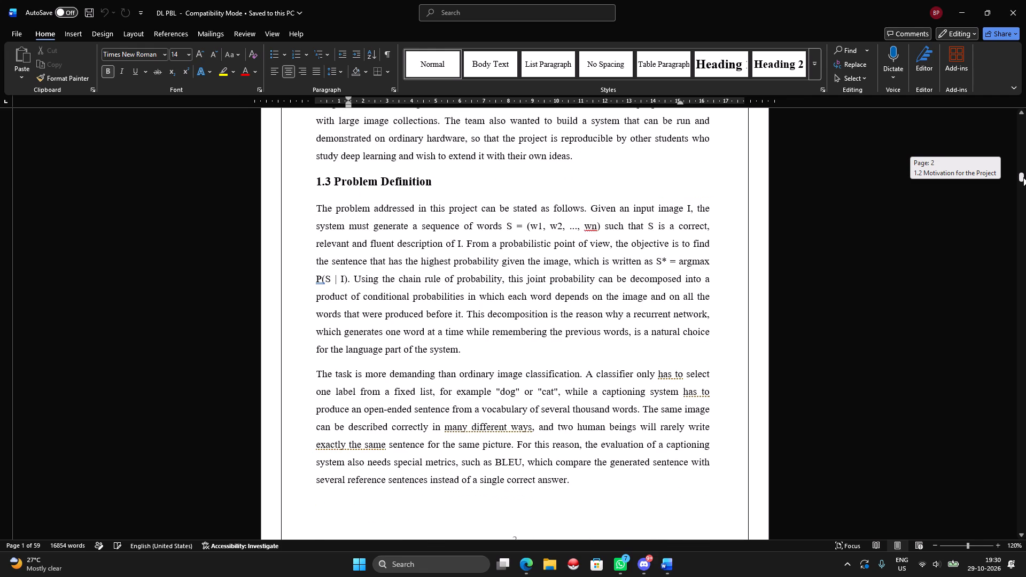
pyautogui.moveTo(1023, 177); pyautogui.dragTo(1025, 163)
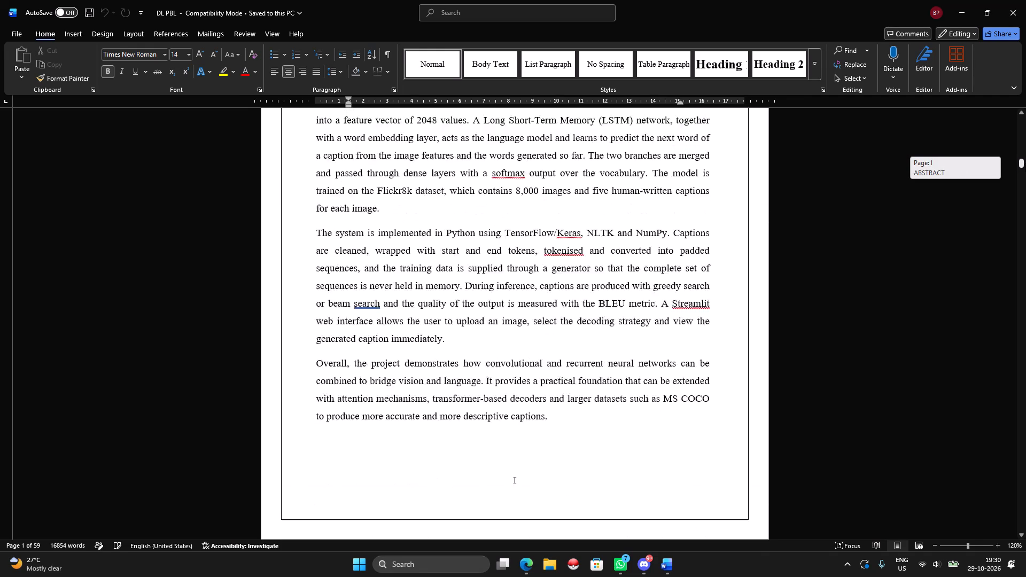
pyautogui.moveTo(1025, 163); pyautogui.dragTo(1025, 153)
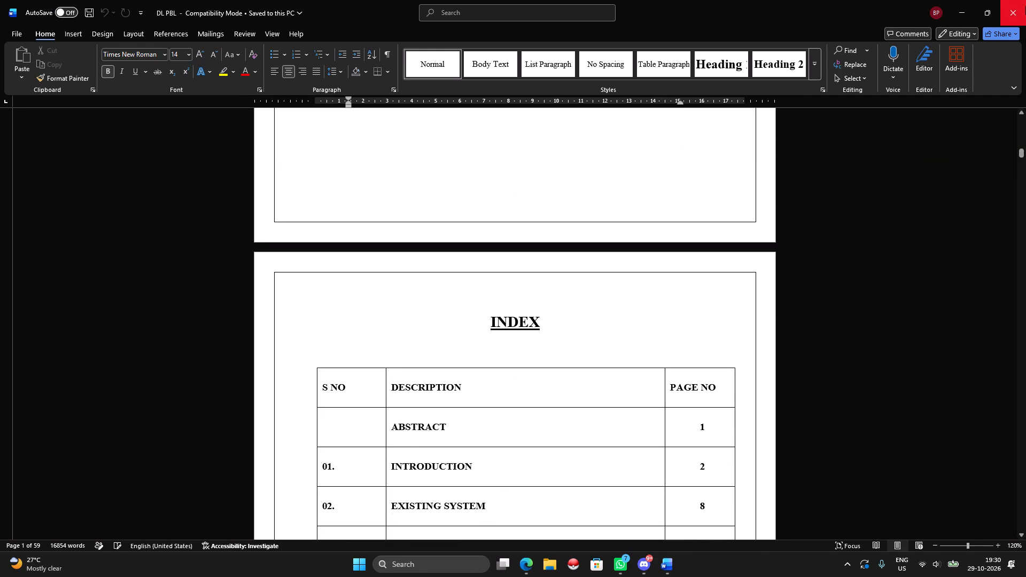
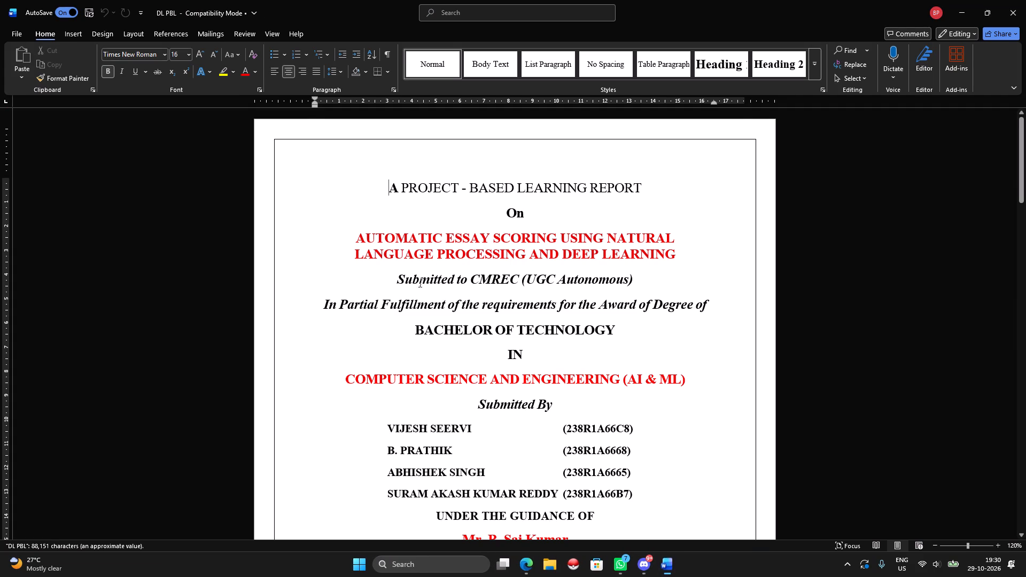
# Examine the essay scoring report's title page, including the address and academic year that run onto the second page.
pyautogui.scroll(-15, 452, 302)
pyautogui.scroll(-6, 456, 305)
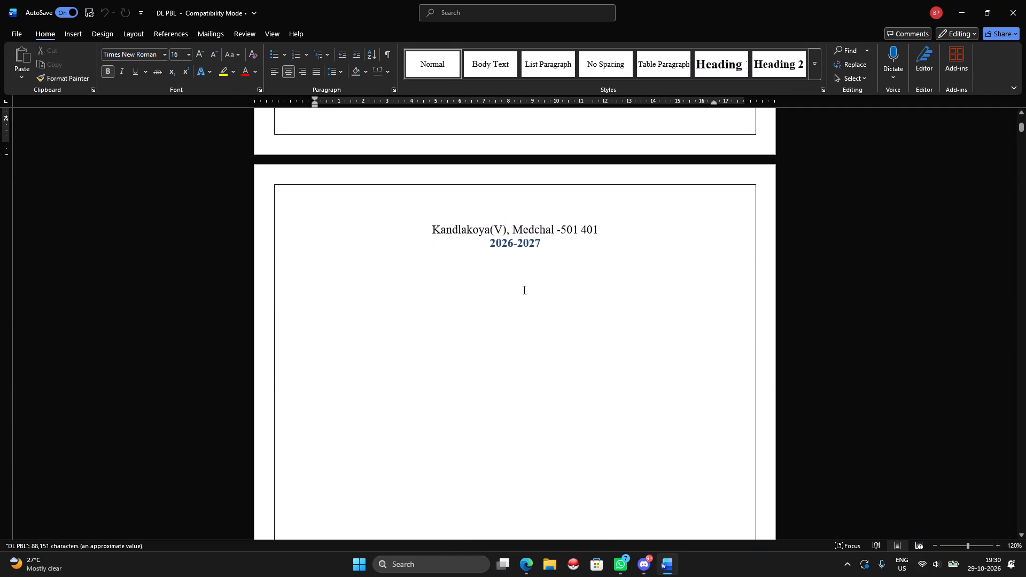
pyautogui.scroll(9, 523, 290)
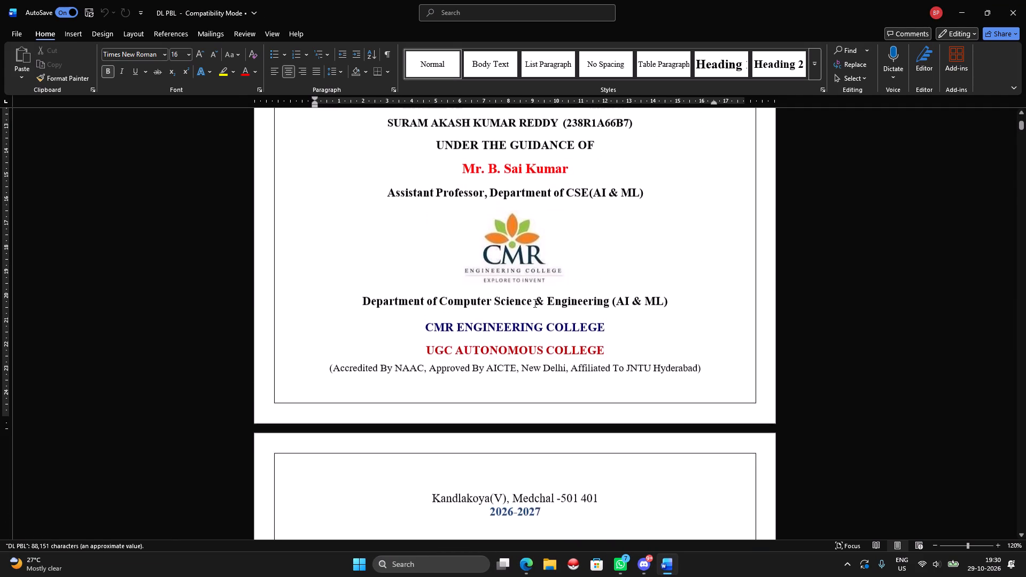
pyautogui.scroll(16, 535, 323)
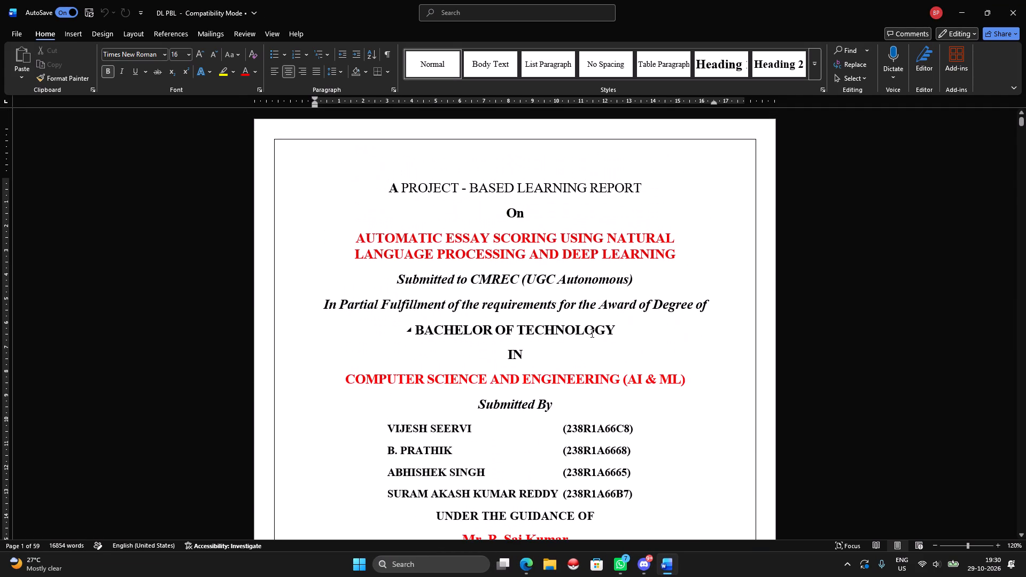
pyautogui.click(457, 155)
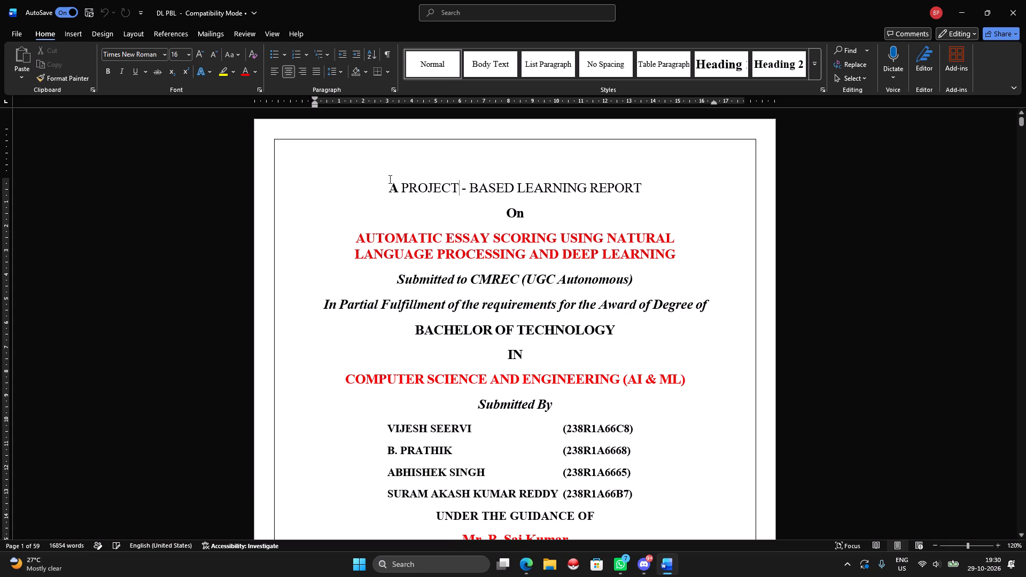
# Examine how the title page's closing address and academic-year lines spill onto the second page ahead of the certificate.
pyautogui.click(389, 179)
pyautogui.scroll(-12, 507, 317)
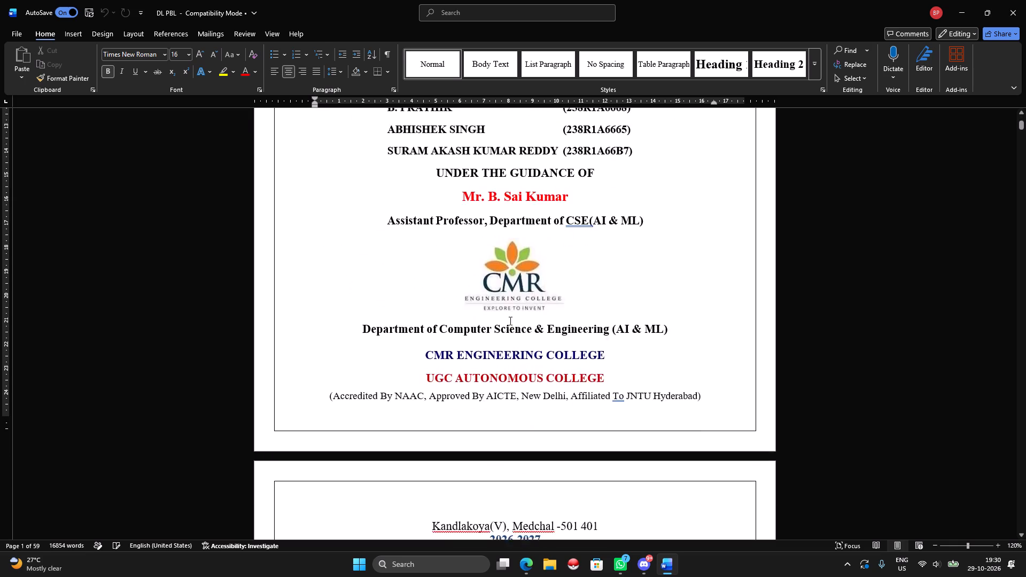
pyautogui.scroll(-9, 509, 321)
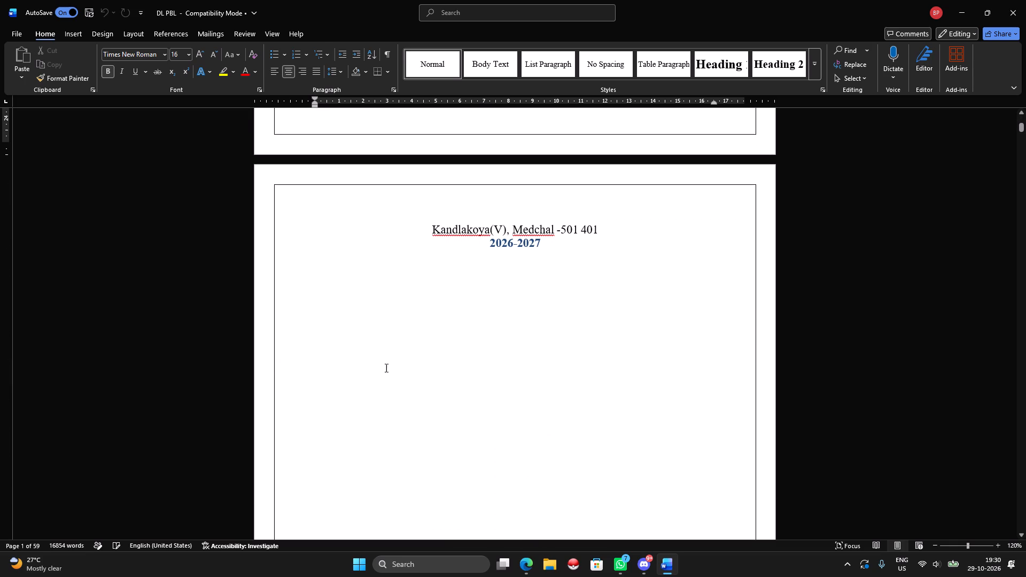
pyautogui.scroll(5, 125, 274)
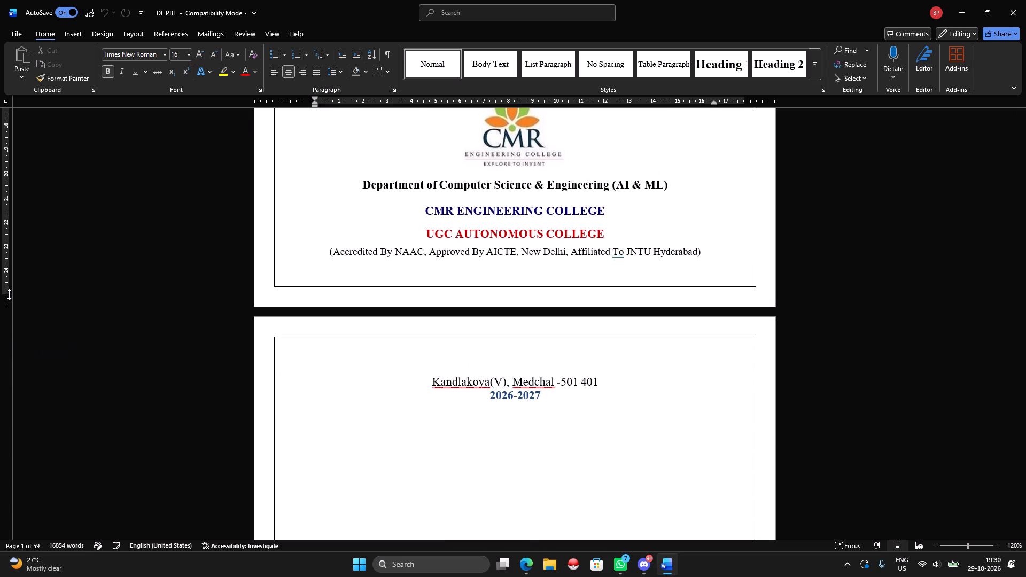
pyautogui.scroll(8, 331, 309)
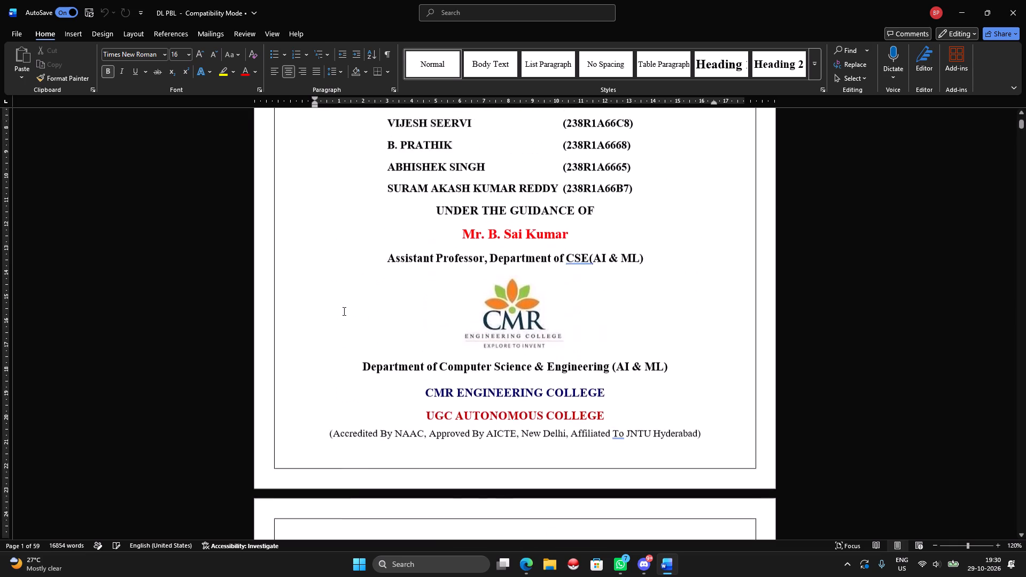
pyautogui.scroll(15, 343, 311)
pyautogui.scroll(-19, 352, 317)
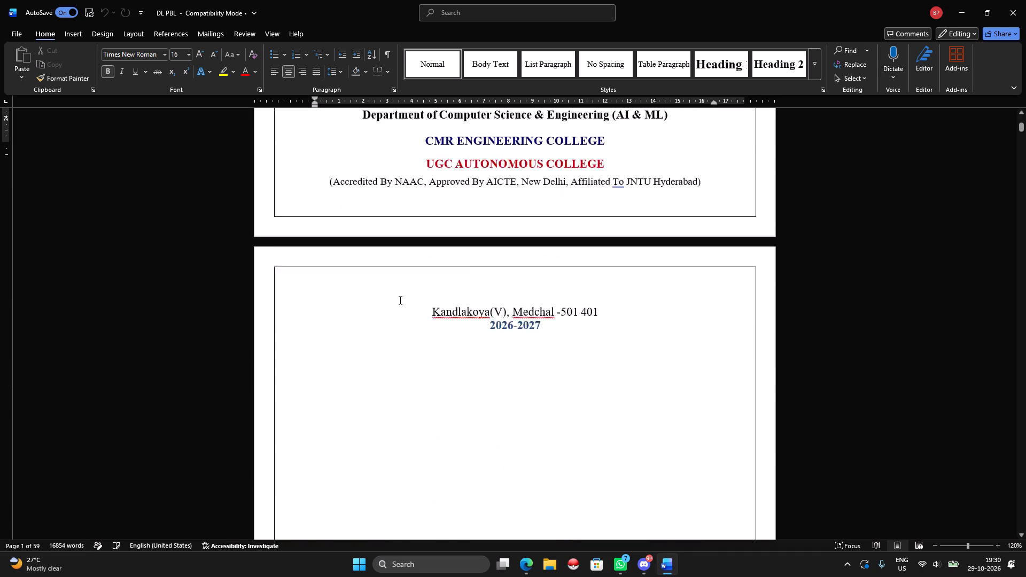
pyautogui.scroll(-20, 399, 300)
pyautogui.scroll(-10, 399, 300)
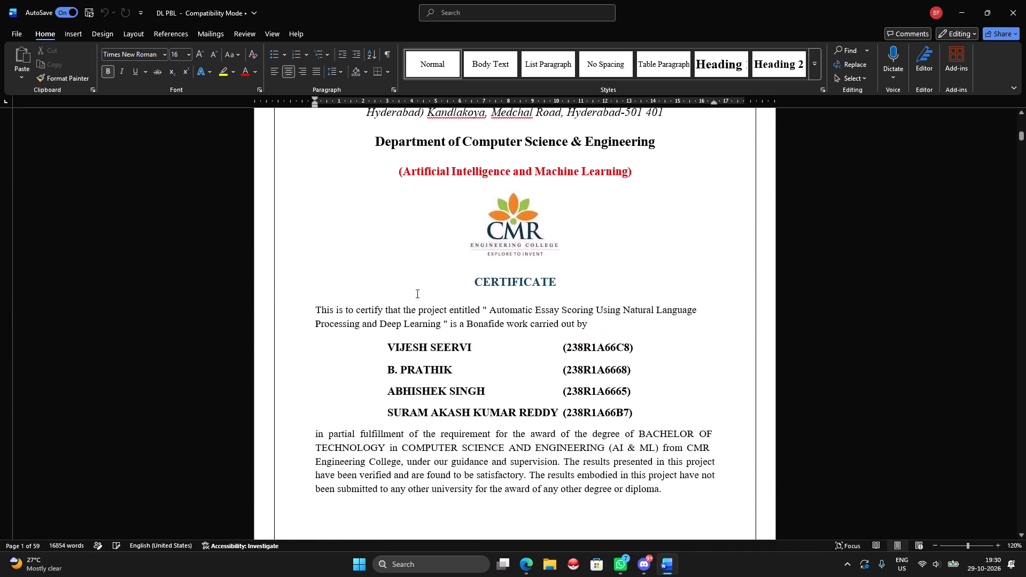
pyautogui.scroll(20, 416, 293)
pyautogui.scroll(13, 416, 293)
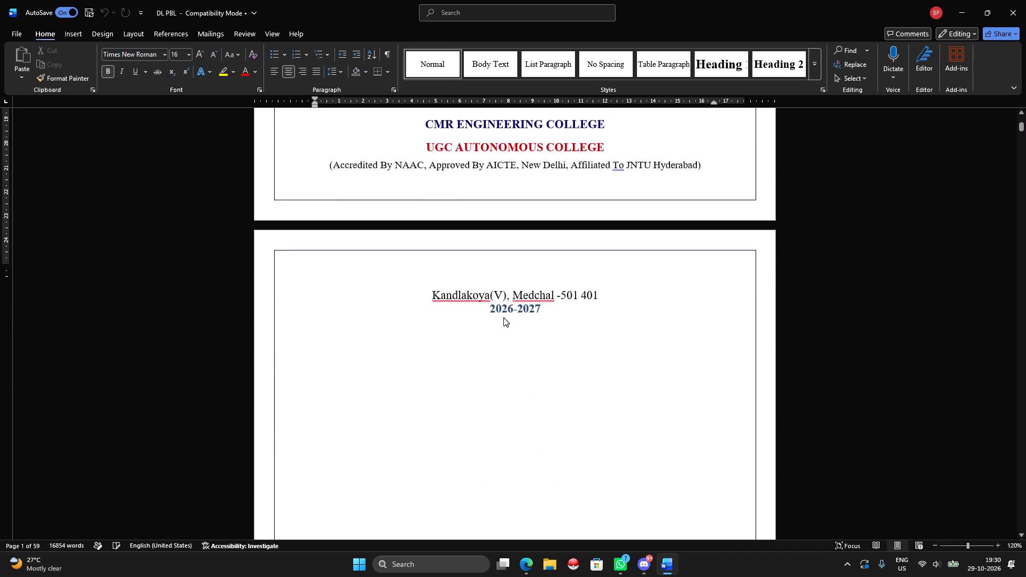
pyautogui.scroll(20, 503, 317)
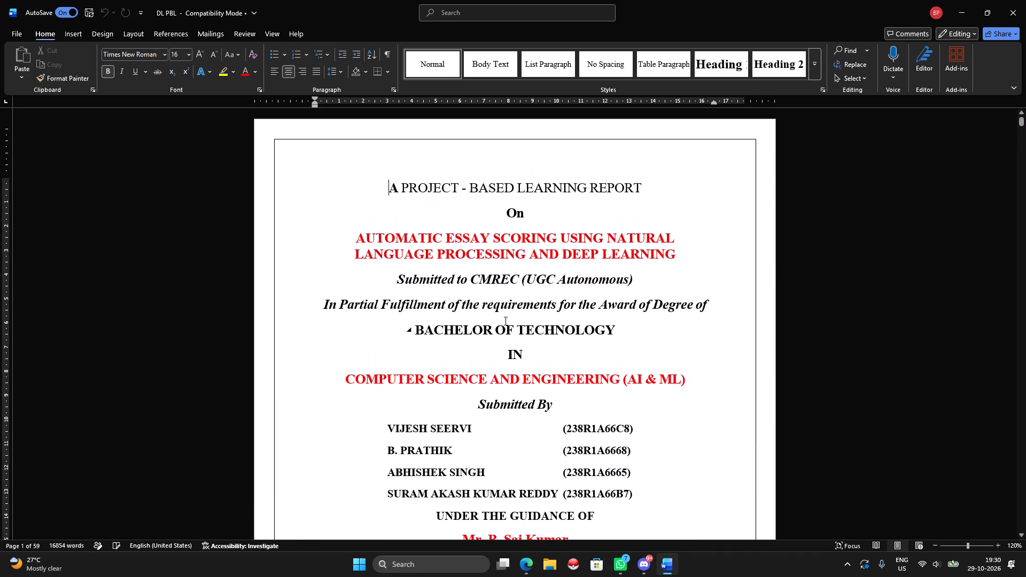
pyautogui.click(476, 167)
pyautogui.click(386, 184)
pyautogui.scroll(-2, 463, 219)
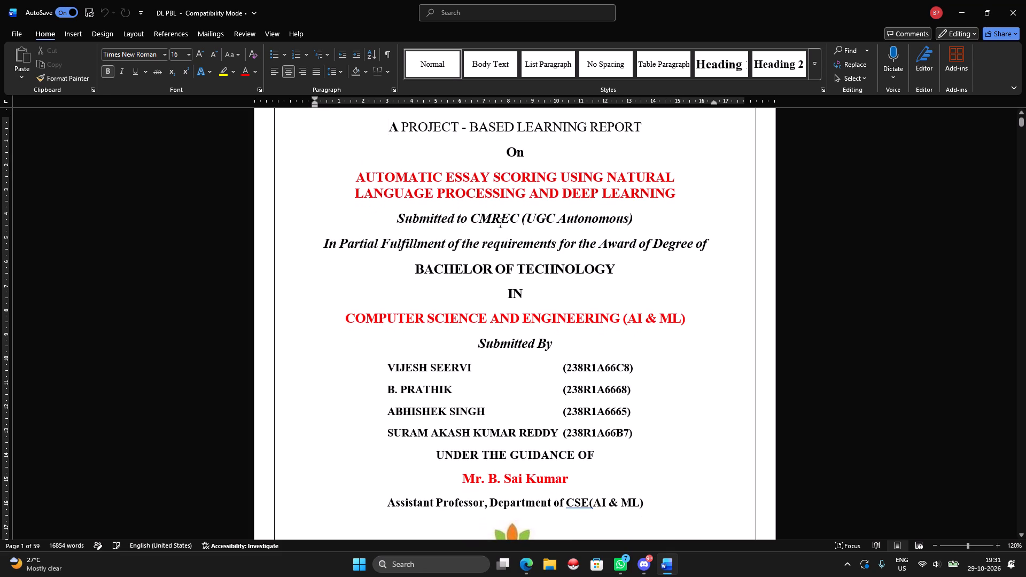
pyautogui.scroll(-2, 596, 245)
pyautogui.scroll(-6, 531, 275)
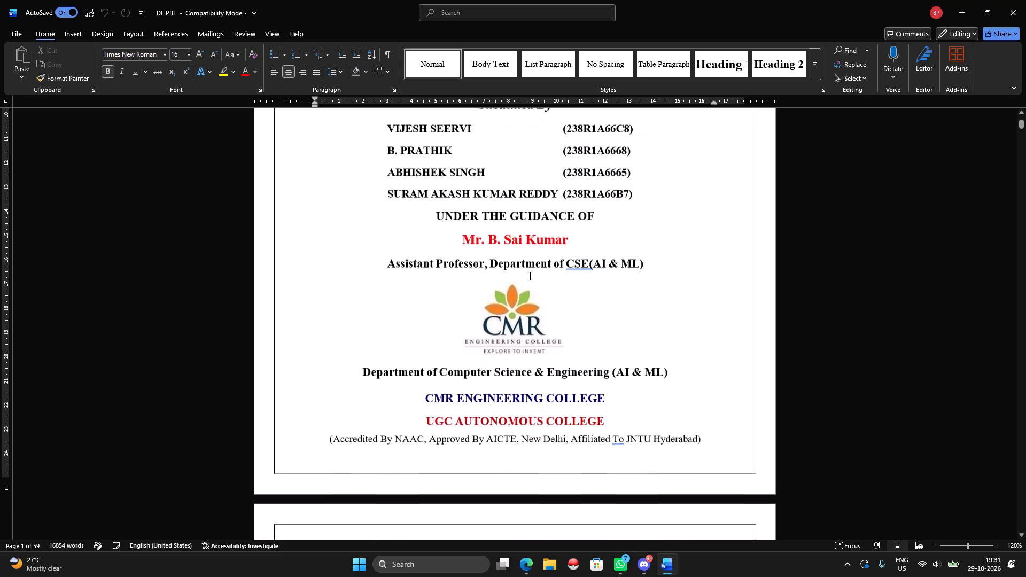
pyautogui.scroll(9, 511, 277)
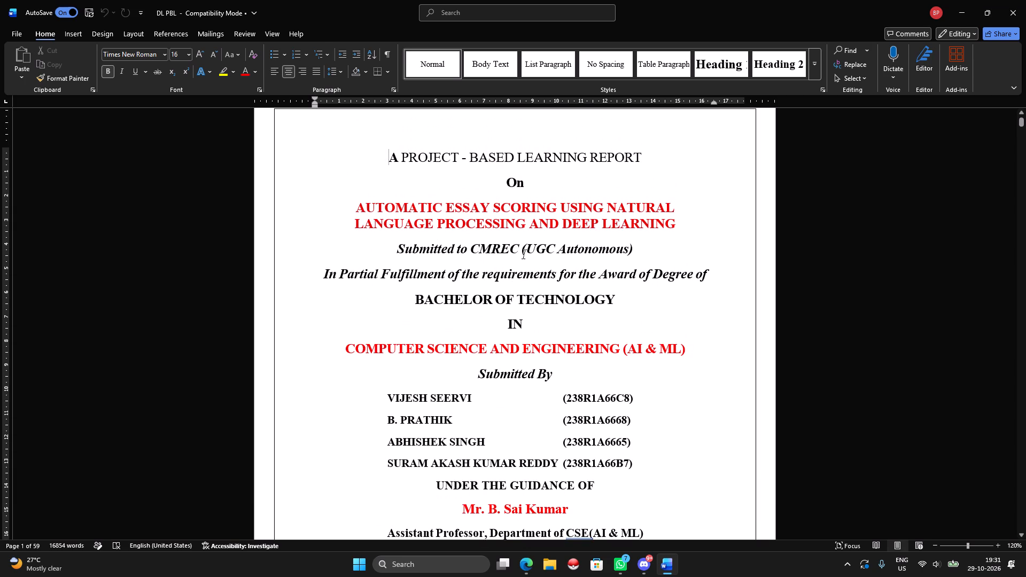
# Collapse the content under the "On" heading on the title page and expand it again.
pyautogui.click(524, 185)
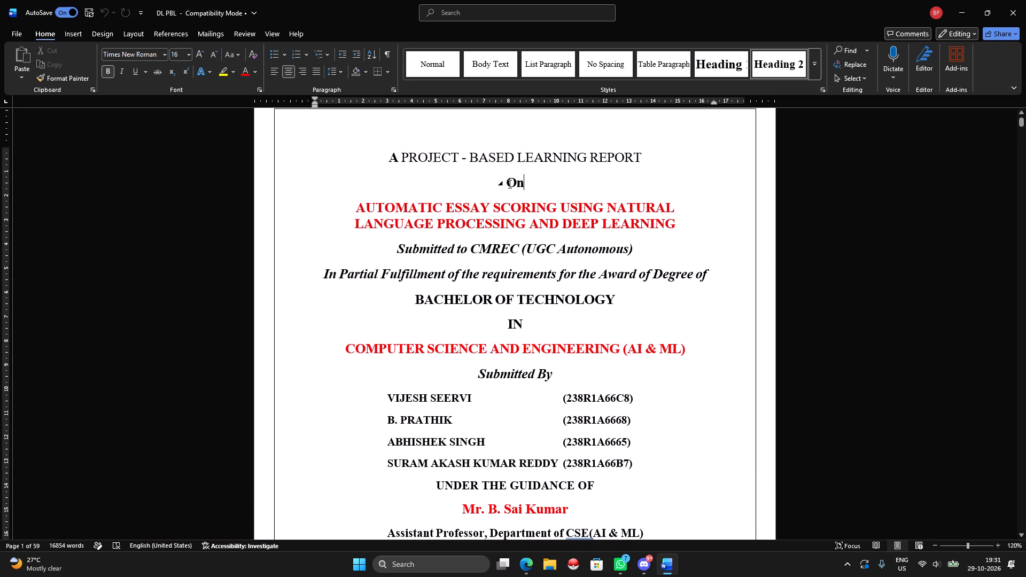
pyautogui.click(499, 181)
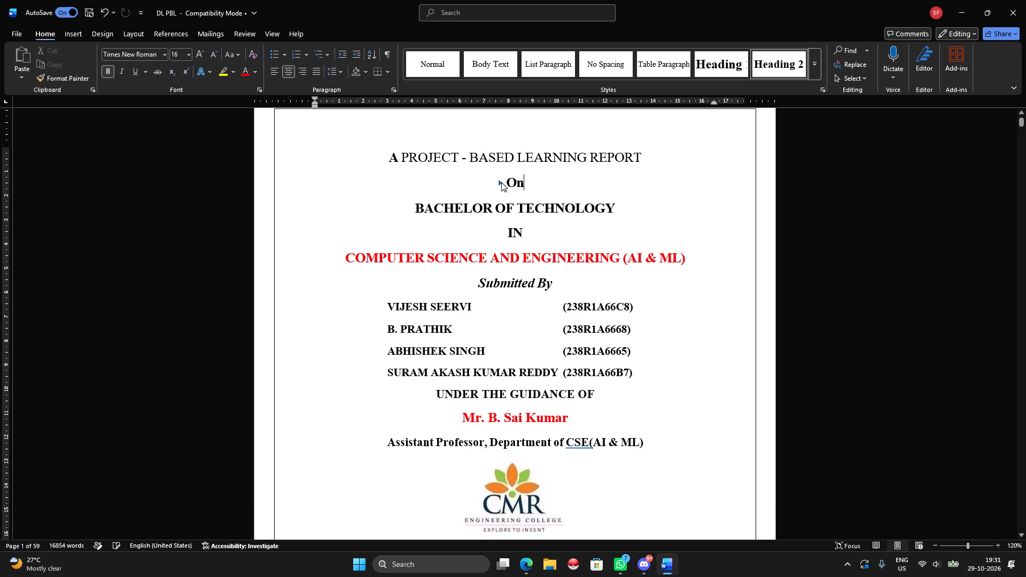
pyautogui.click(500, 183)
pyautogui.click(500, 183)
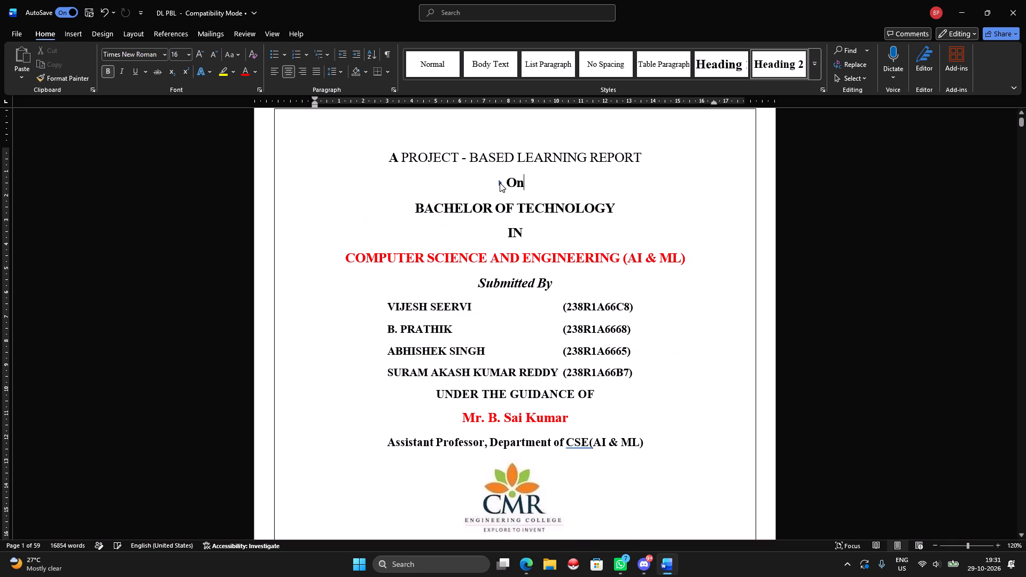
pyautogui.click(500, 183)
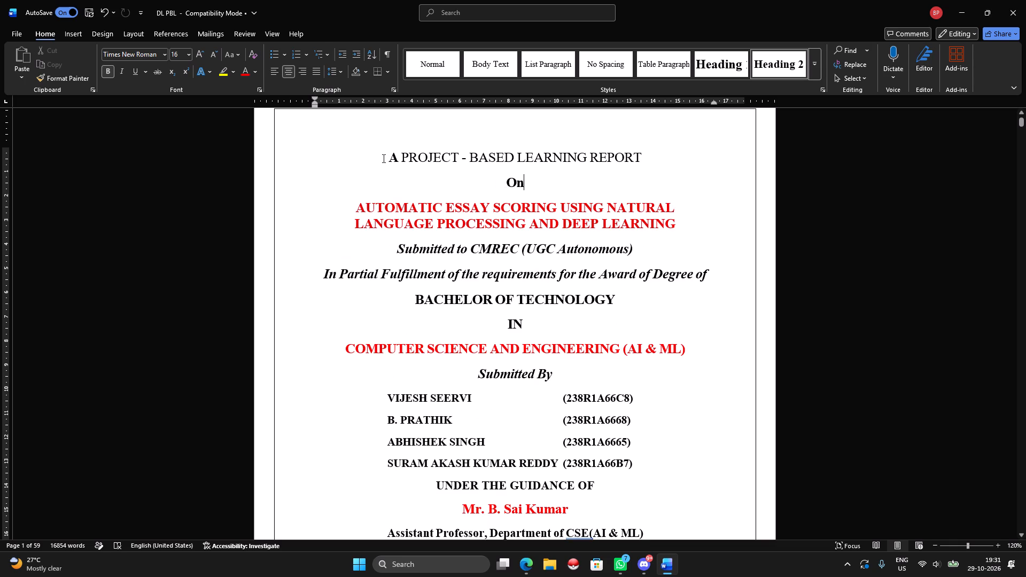
# Remove the bold from the opening "A" of "A PROJECT - BASED LEARNING REPORT" and retype the space after it.
pyautogui.click(386, 160)
pyautogui.click(397, 160)
pyautogui.press('BackSpace')
pyautogui.hotkey('shift', 'a')
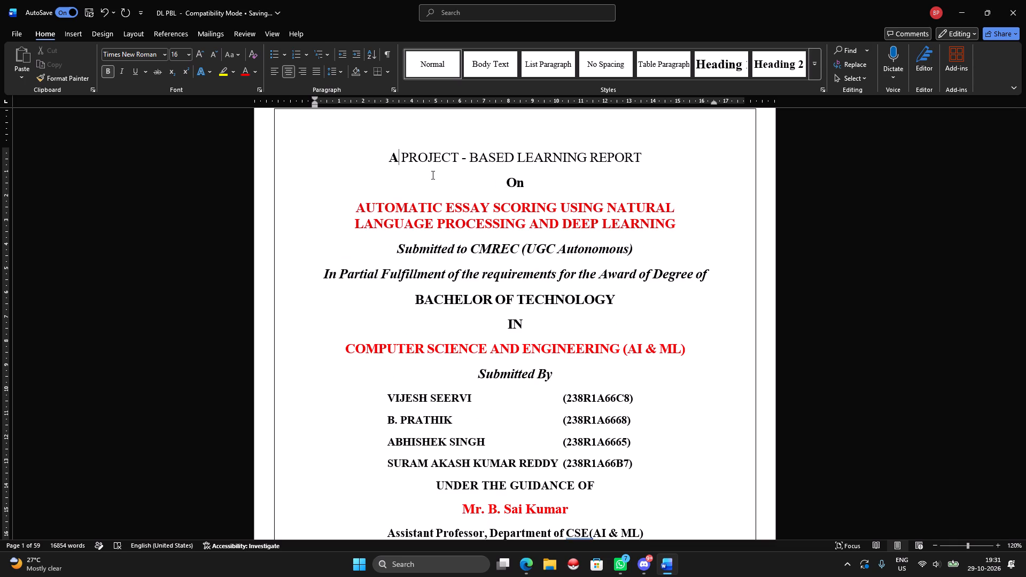
pyautogui.press('BackSpace')
pyautogui.hotkey('shift', 'a')
pyautogui.click(111, 74)
pyautogui.moveTo(397, 154); pyautogui.dragTo(380, 154)
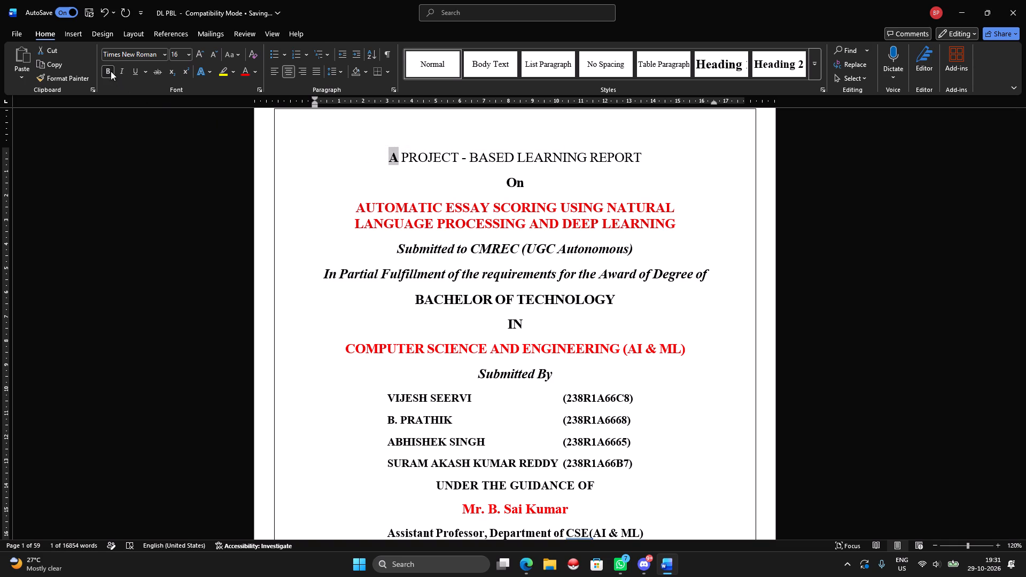
pyautogui.click(111, 71)
pyautogui.click(350, 168)
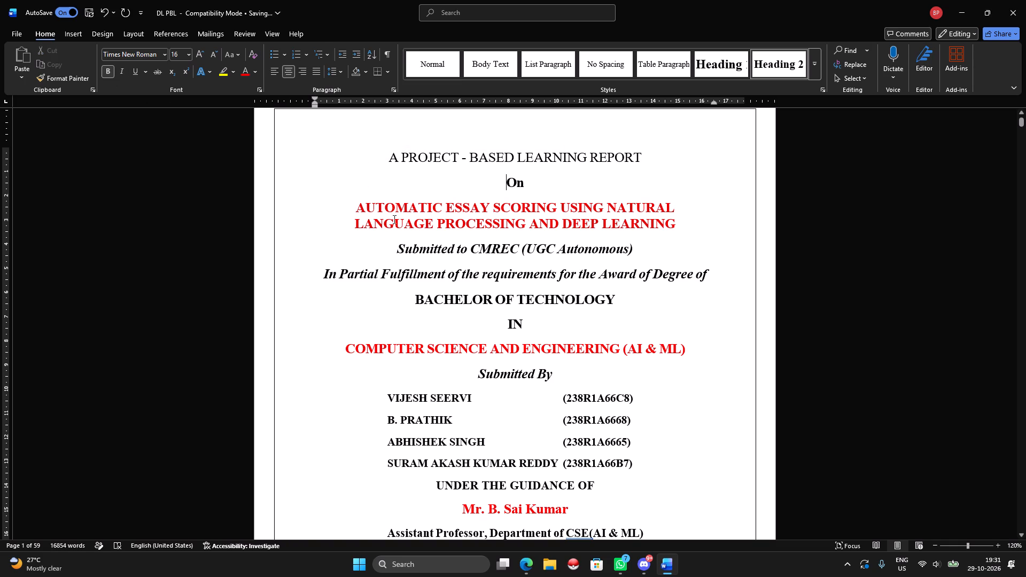
pyautogui.click(401, 160)
pyautogui.press('BackSpace')
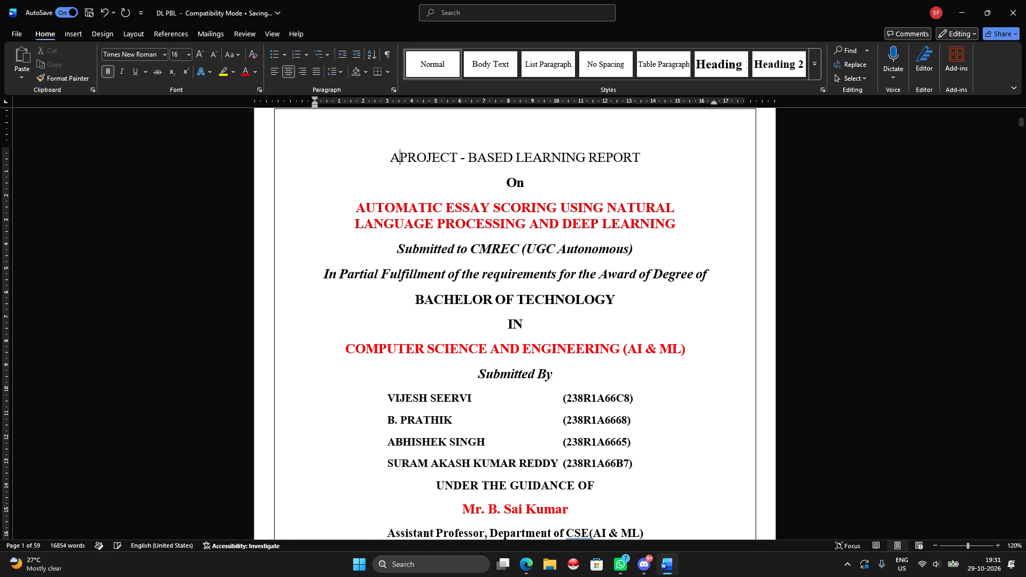
pyautogui.press('space')
# Remove the space before the "CMR ENGINEERING COLLEGE" paragraph at the bottom of the title page.
pyautogui.scroll(-12, 433, 189)
pyautogui.scroll(-3, 453, 228)
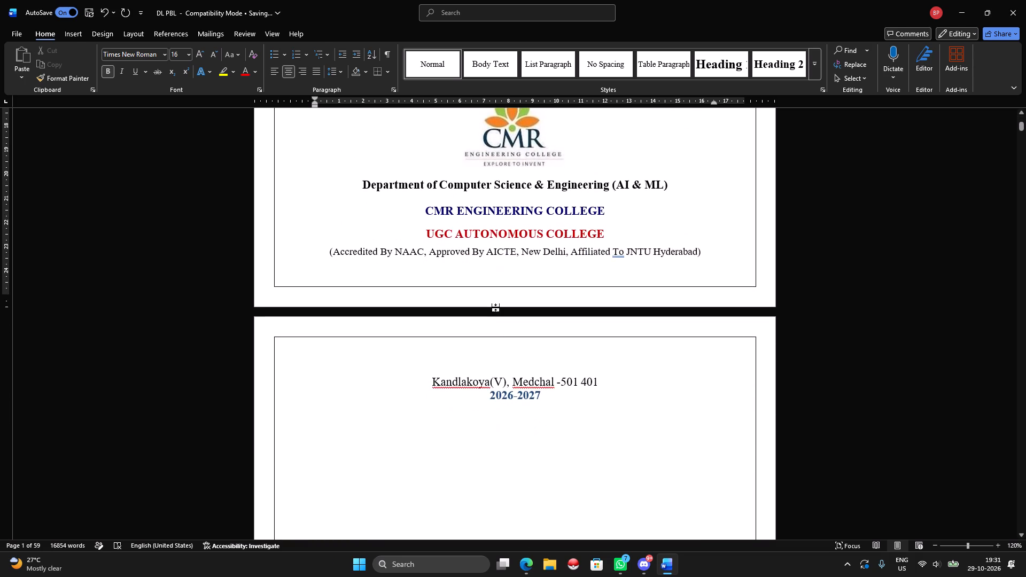
pyautogui.scroll(1, 501, 331)
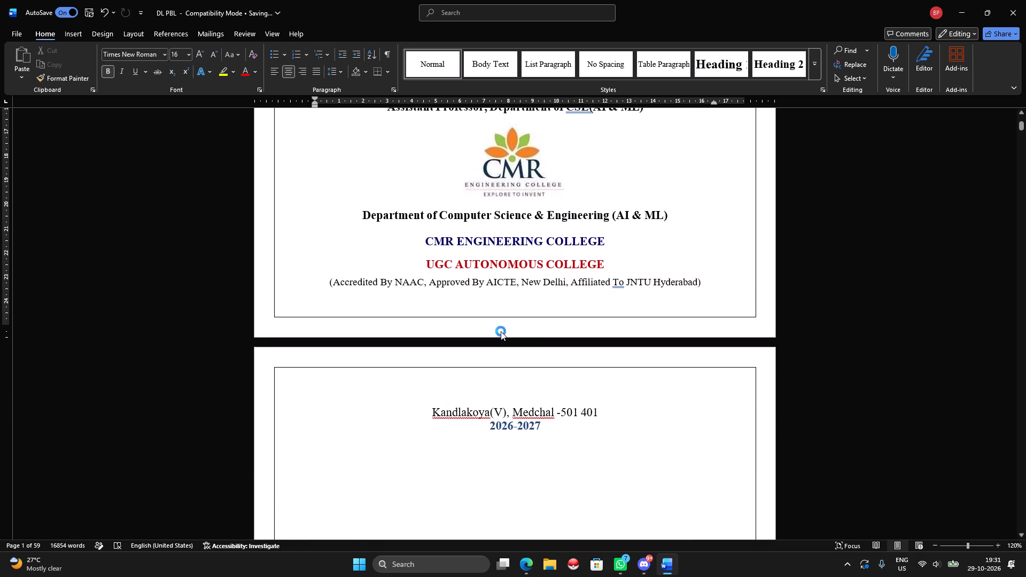
pyautogui.click(609, 240)
pyautogui.moveTo(602, 237); pyautogui.dragTo(379, 239)
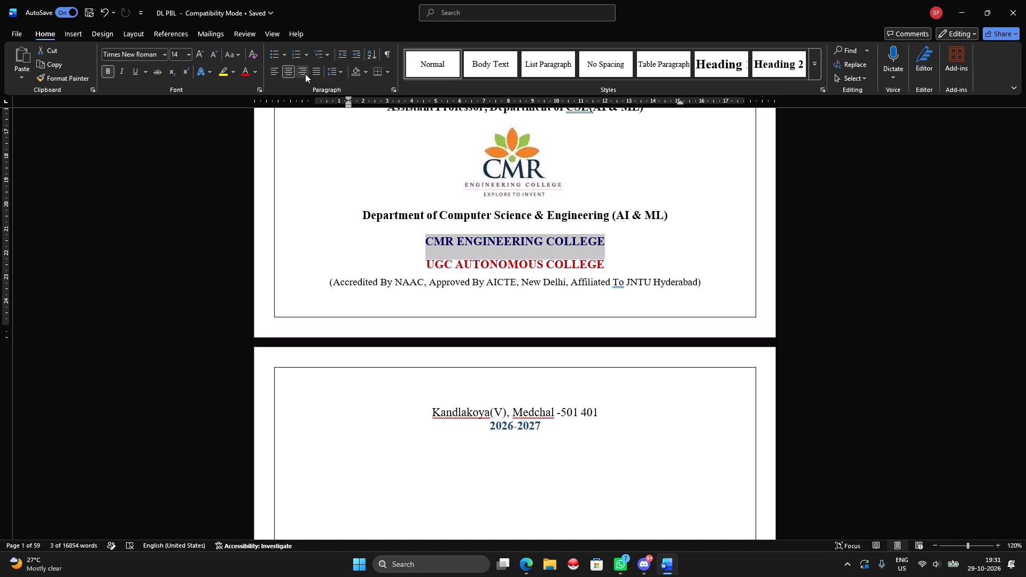
pyautogui.click(341, 74)
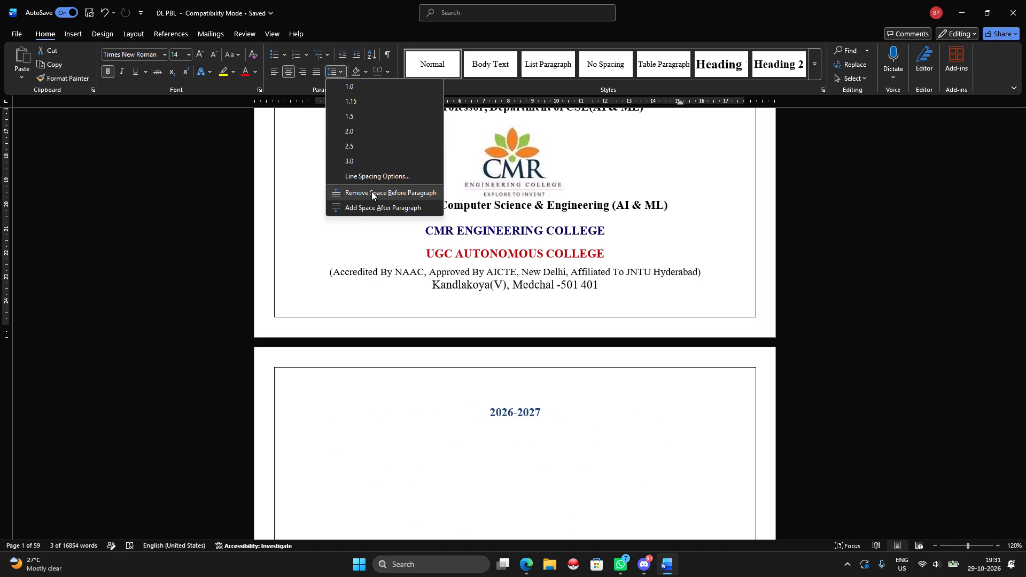
pyautogui.click(371, 191)
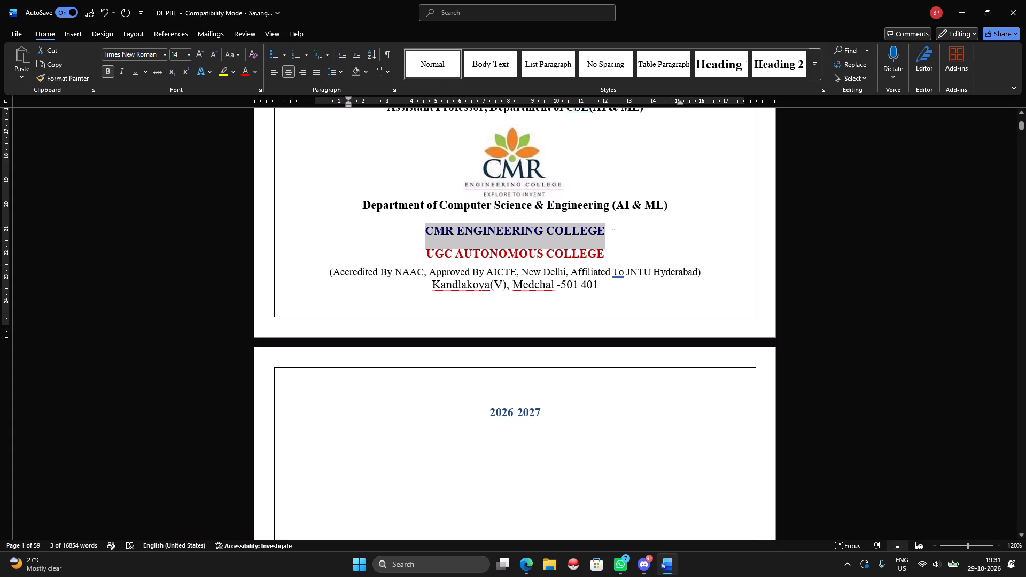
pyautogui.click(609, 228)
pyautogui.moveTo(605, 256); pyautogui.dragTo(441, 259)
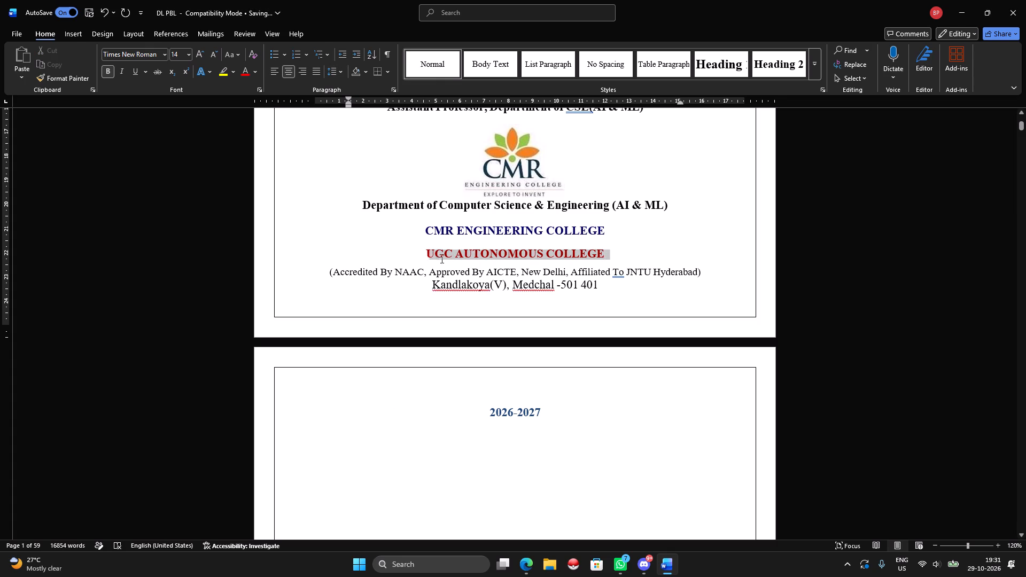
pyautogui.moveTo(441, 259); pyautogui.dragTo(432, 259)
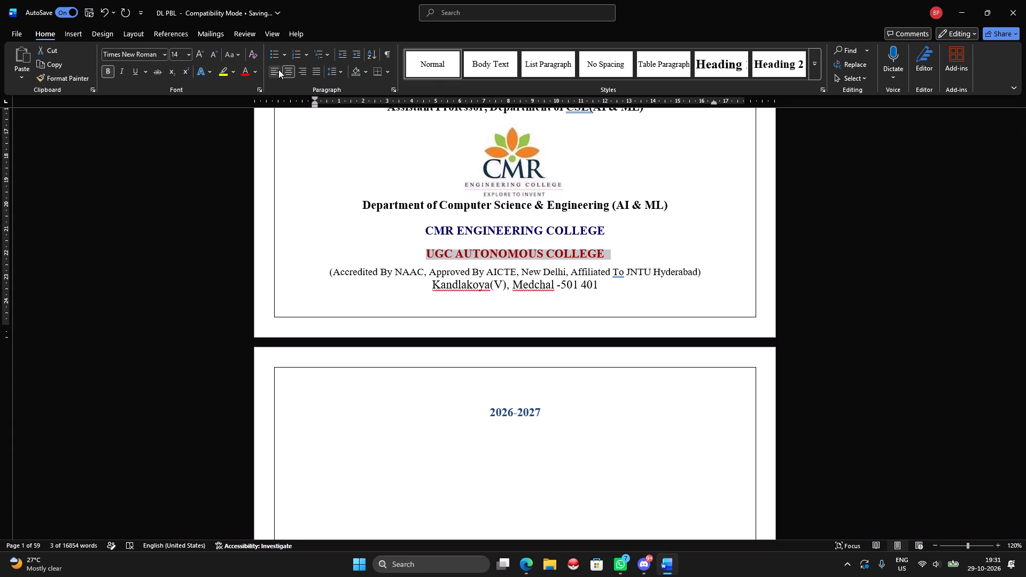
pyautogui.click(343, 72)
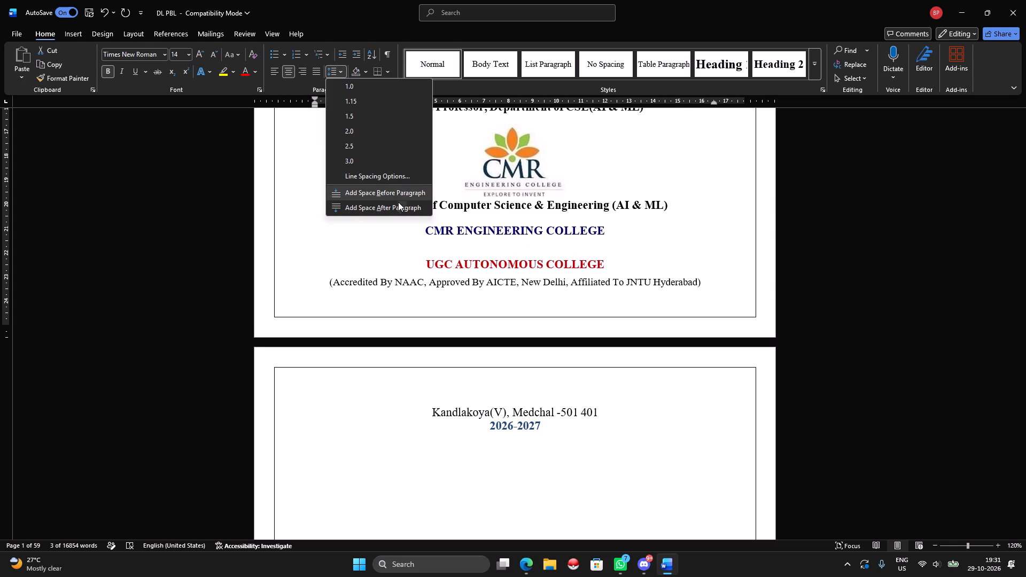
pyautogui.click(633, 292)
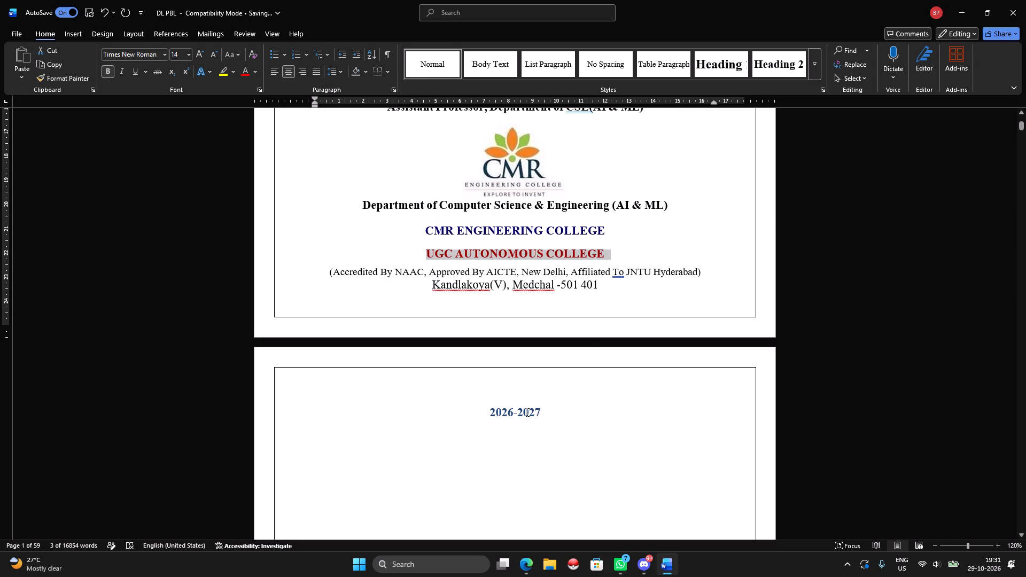
# Remove the space before the accreditation and college address paragraphs at the bottom of the title page.
pyautogui.moveTo(605, 287); pyautogui.dragTo(314, 264)
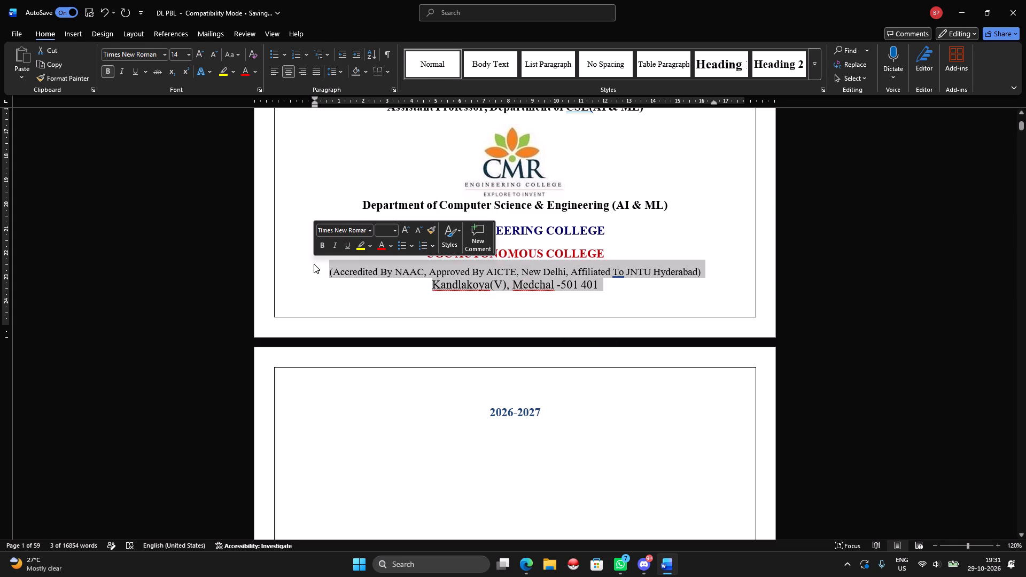
pyautogui.click(339, 72)
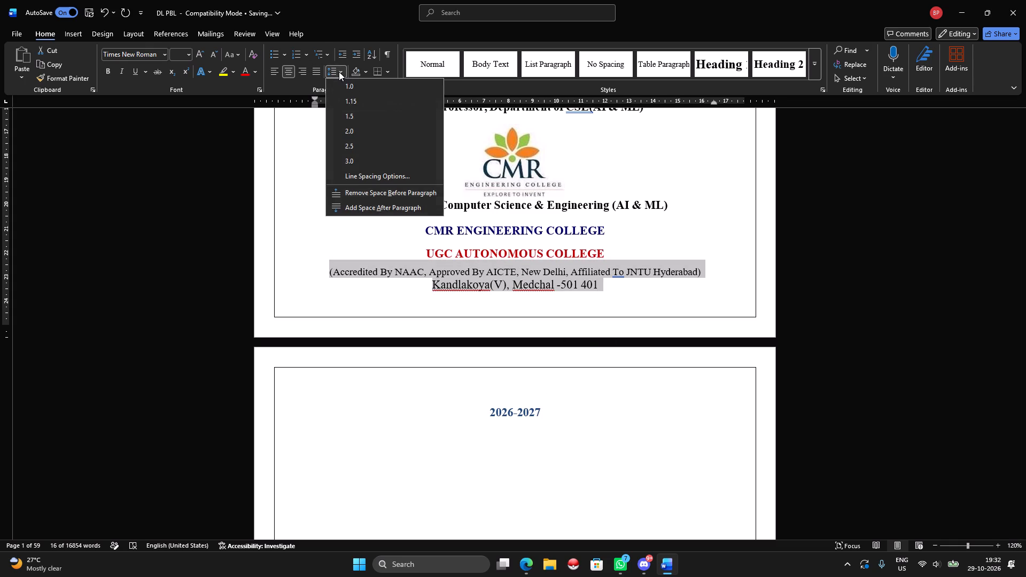
pyautogui.click(384, 194)
pyautogui.click(625, 291)
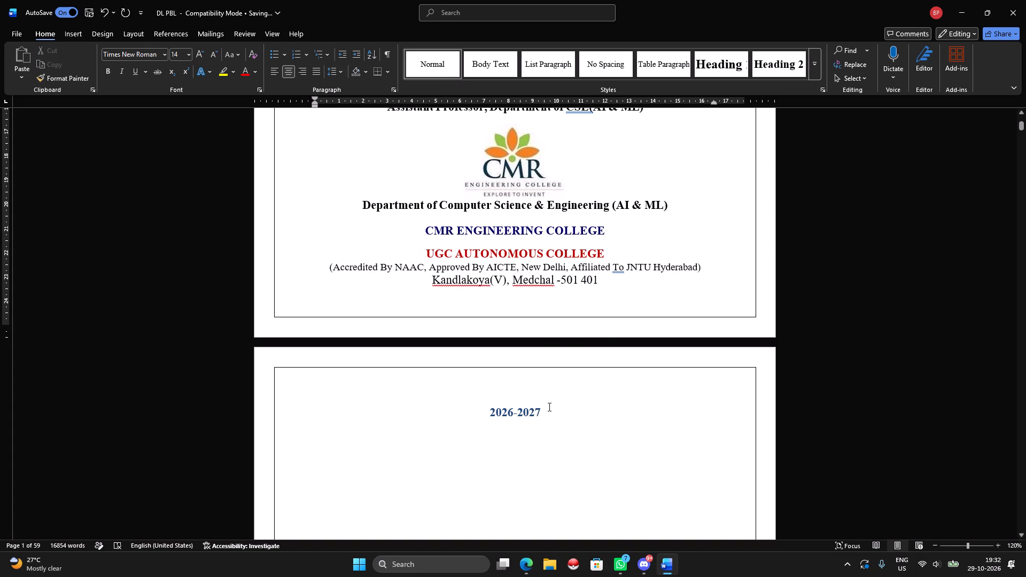
# Check the paragraph spacing options for the "2026-2027", "Department of Computer Science & Engineering (AI & ML)" and "CMR ENGINEERING COLLEGE" lines.
pyautogui.moveTo(549, 407); pyautogui.dragTo(441, 407)
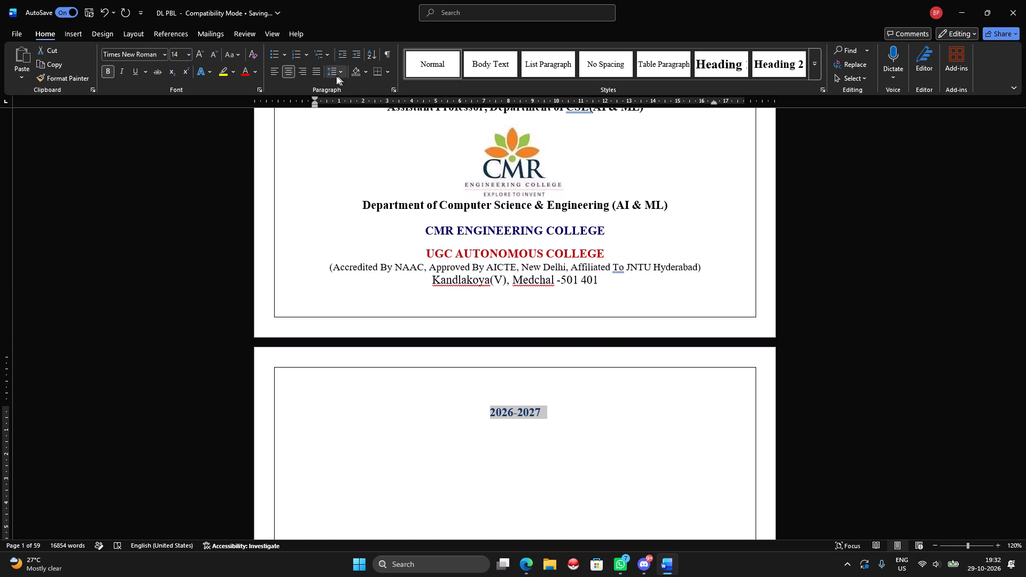
pyautogui.click(338, 76)
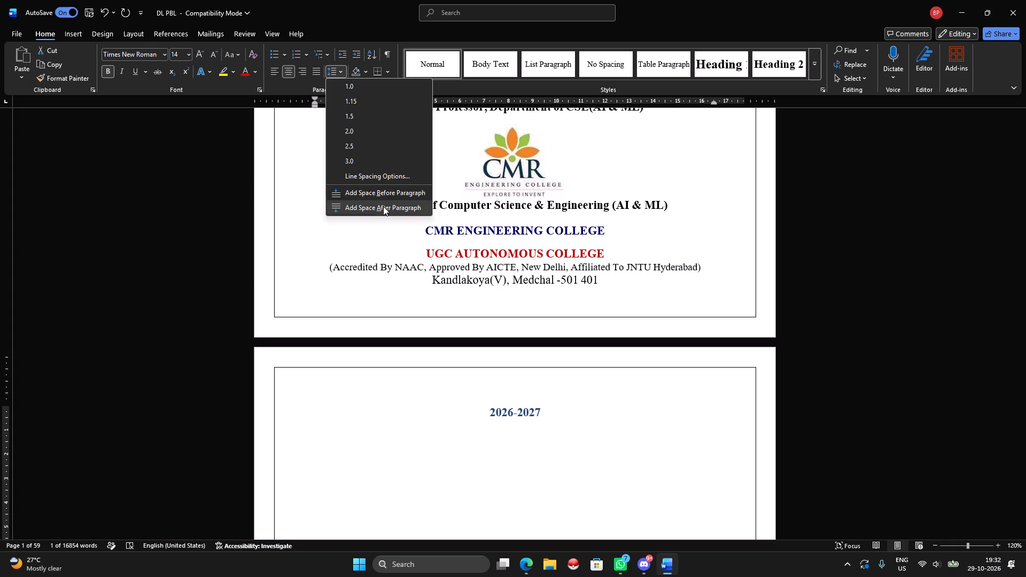
pyautogui.click(646, 278)
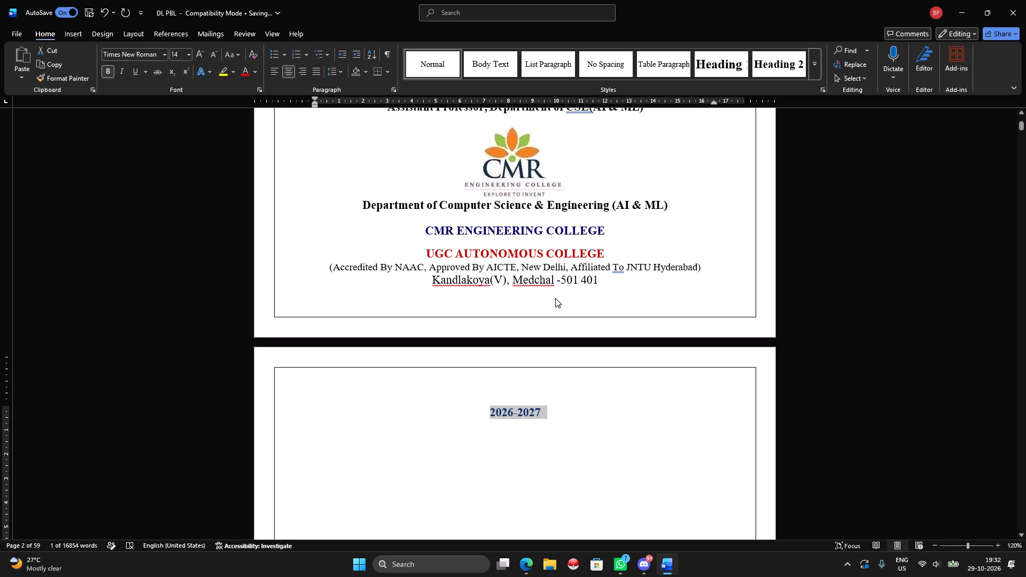
pyautogui.moveTo(680, 206); pyautogui.dragTo(371, 205)
pyautogui.click(339, 68)
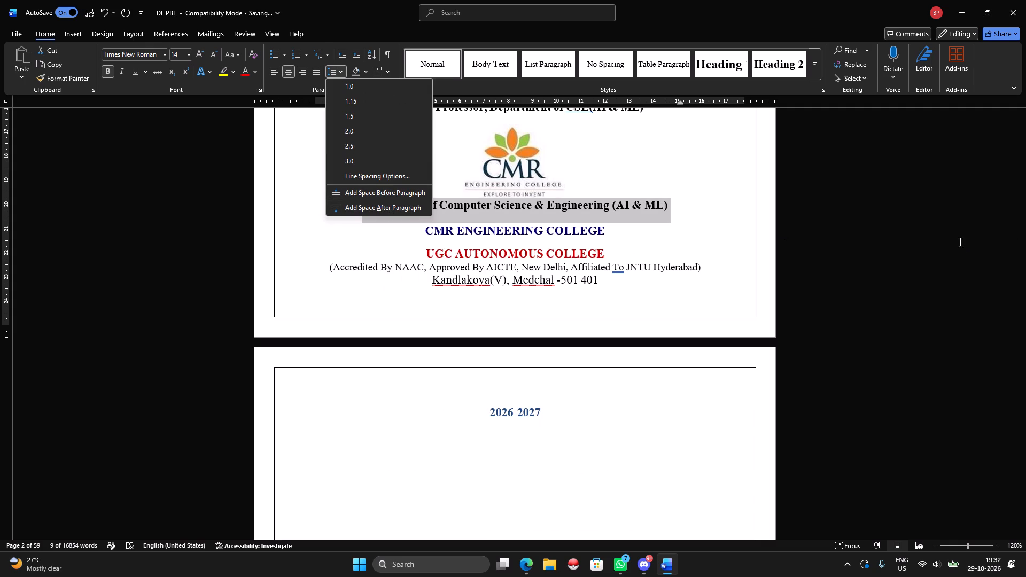
pyautogui.click(918, 249)
pyautogui.click(618, 239)
pyautogui.moveTo(613, 230); pyautogui.dragTo(446, 215)
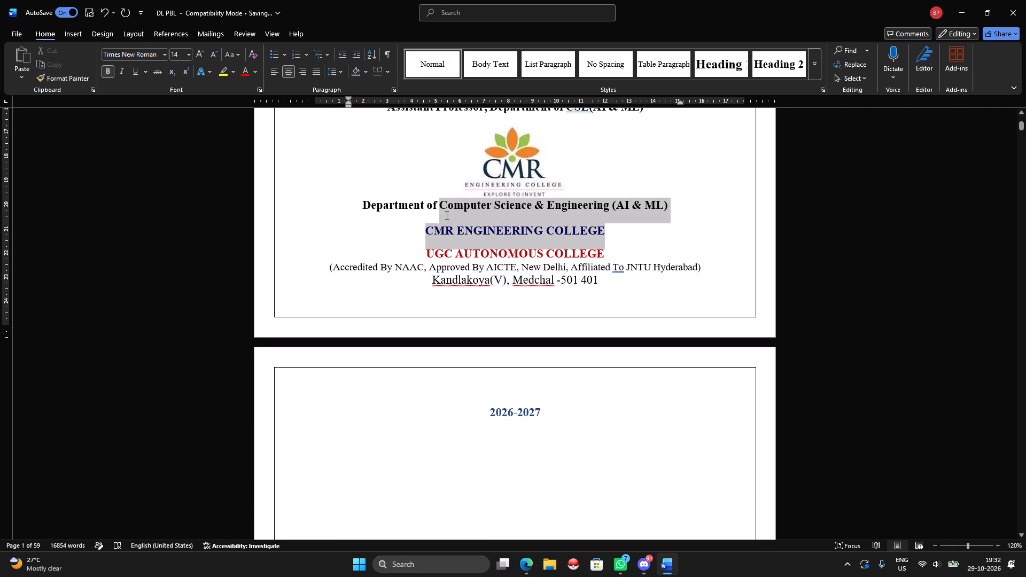
pyautogui.moveTo(446, 215); pyautogui.dragTo(400, 248)
pyautogui.click(335, 69)
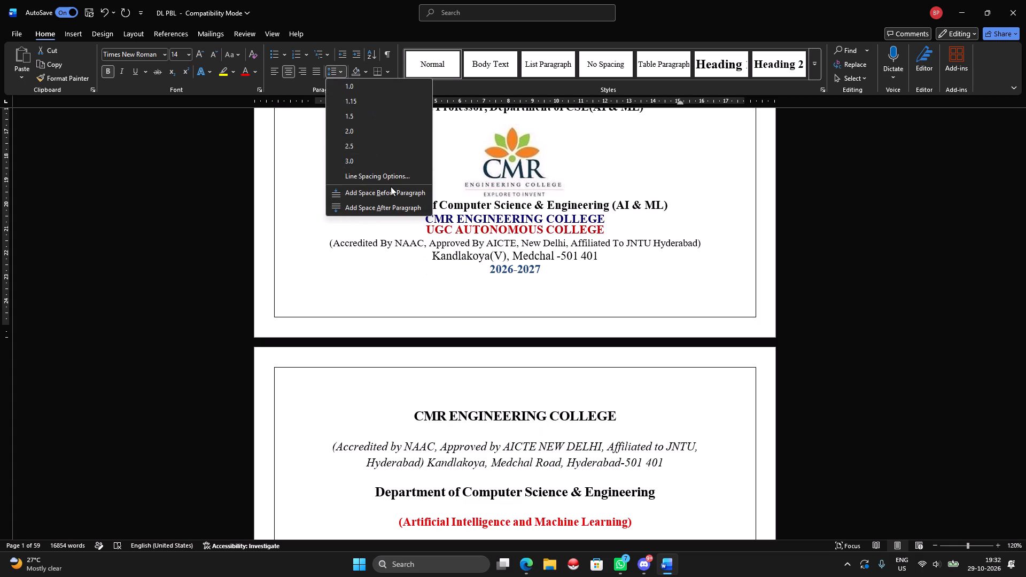
pyautogui.click(890, 237)
pyautogui.click(735, 239)
# Look over the title page once more and close the DL PBL document.
pyautogui.scroll(14, 581, 338)
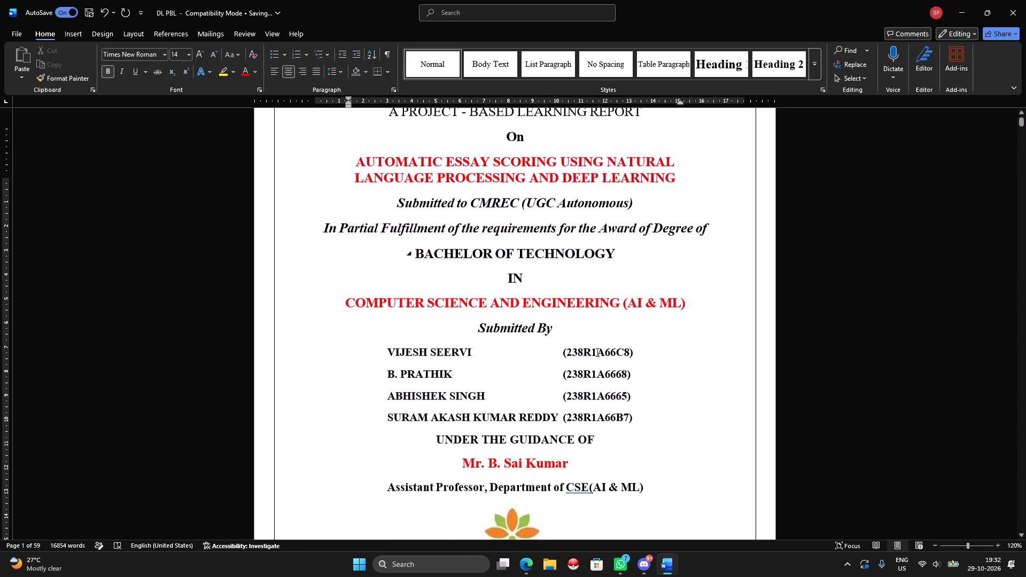
pyautogui.scroll(13, 596, 352)
pyautogui.scroll(-5, 595, 364)
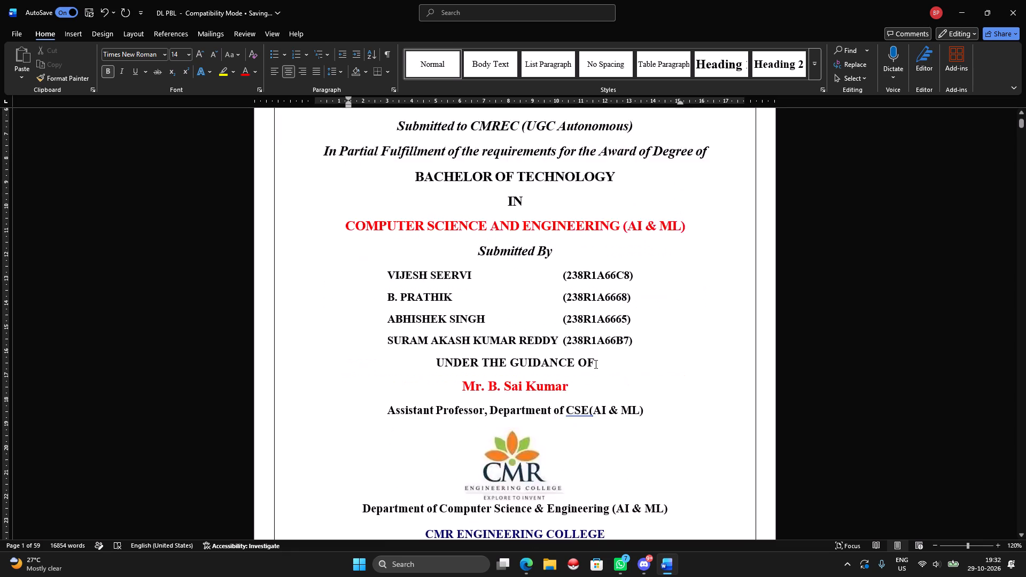
pyautogui.scroll(-9, 595, 364)
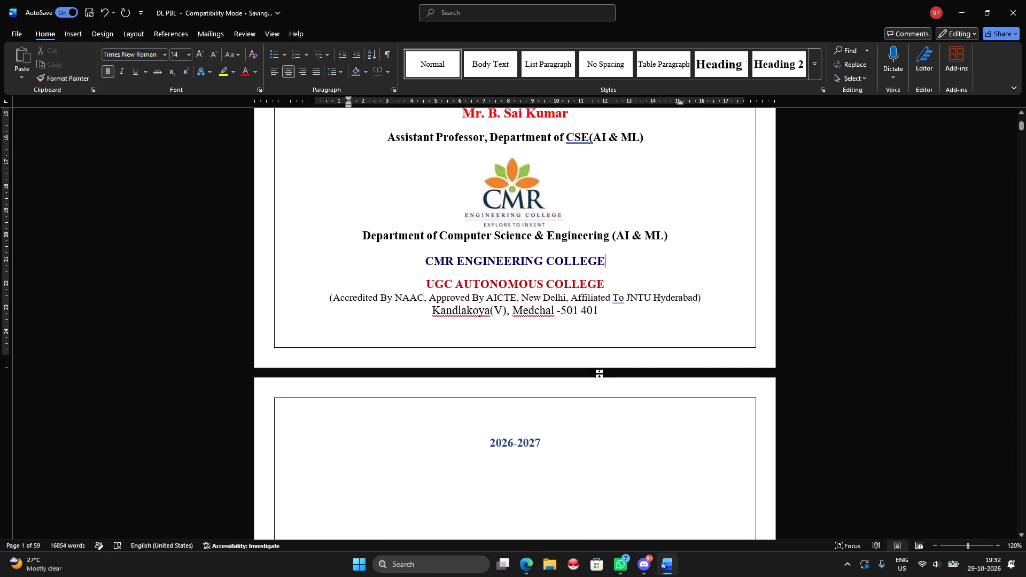
pyautogui.scroll(-1, 599, 373)
pyautogui.scroll(20, 599, 373)
pyautogui.scroll(7, 599, 373)
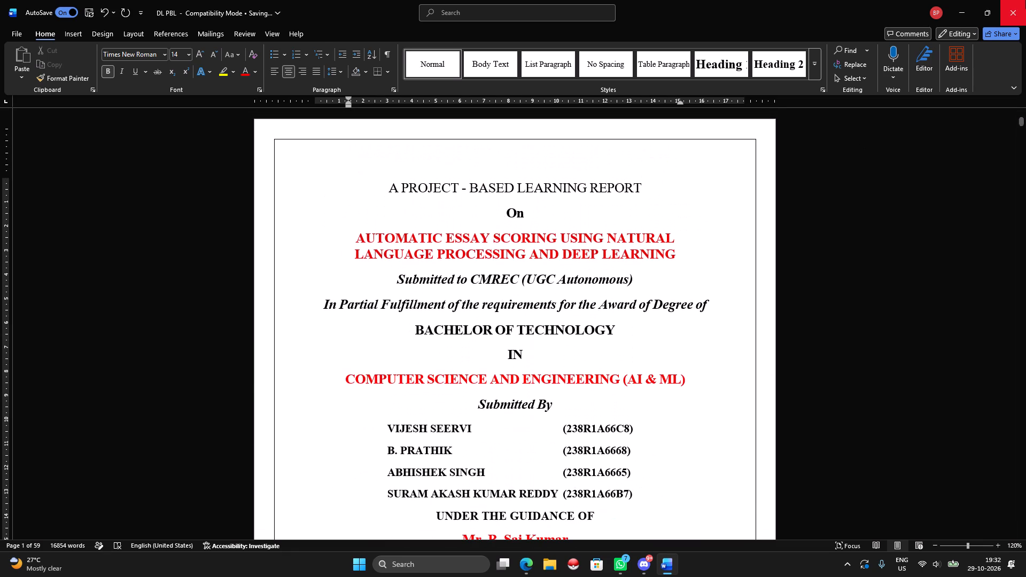
pyautogui.click(1025, 0)
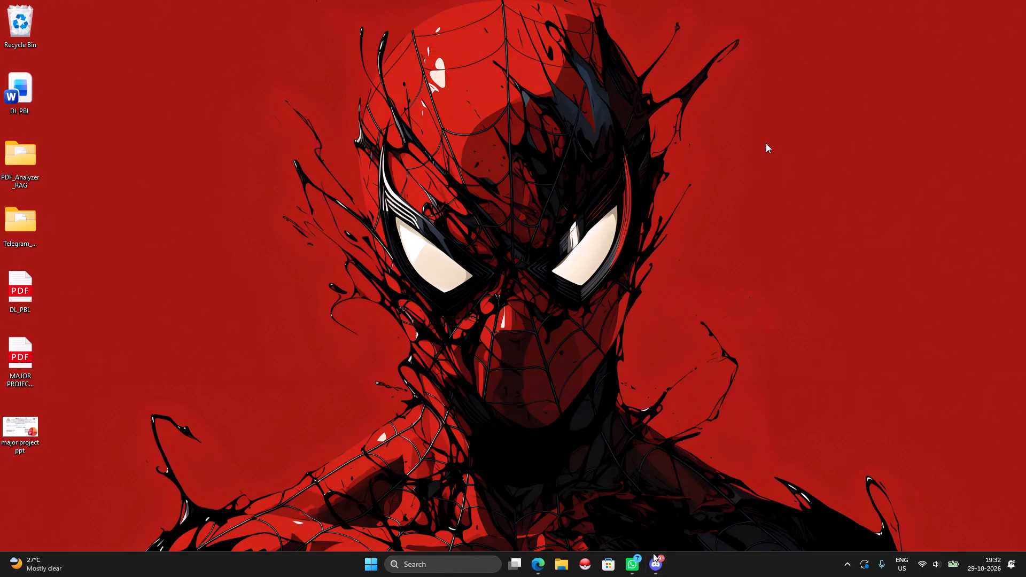
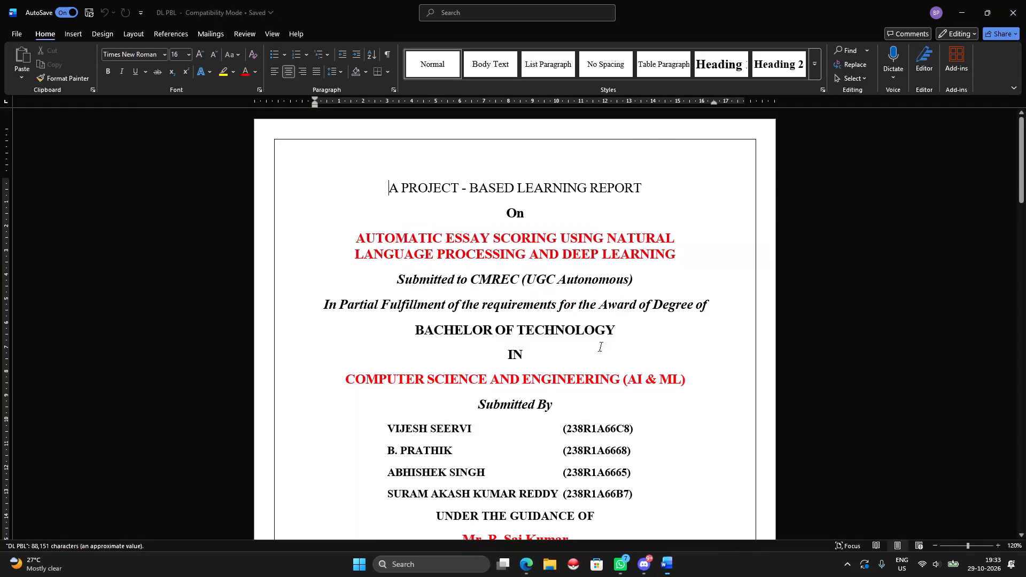
# Set the line spacing of the "CMR ENGINEERING COLLEGE" and "UGC AUTONOMOUS COLLEGE" lines on the title page to 1.15.
pyautogui.scroll(-10, 582, 372)
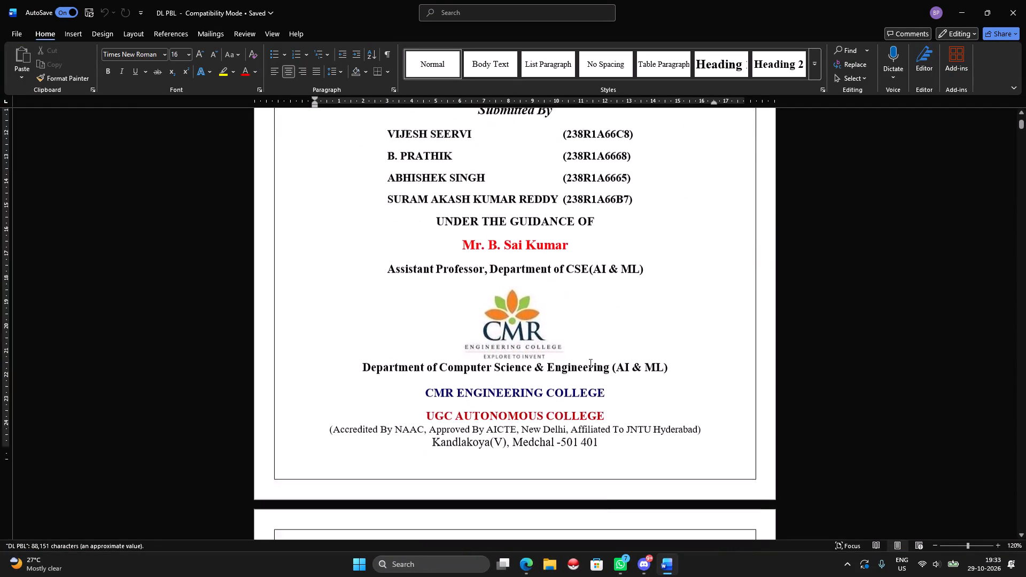
pyautogui.scroll(-6, 589, 363)
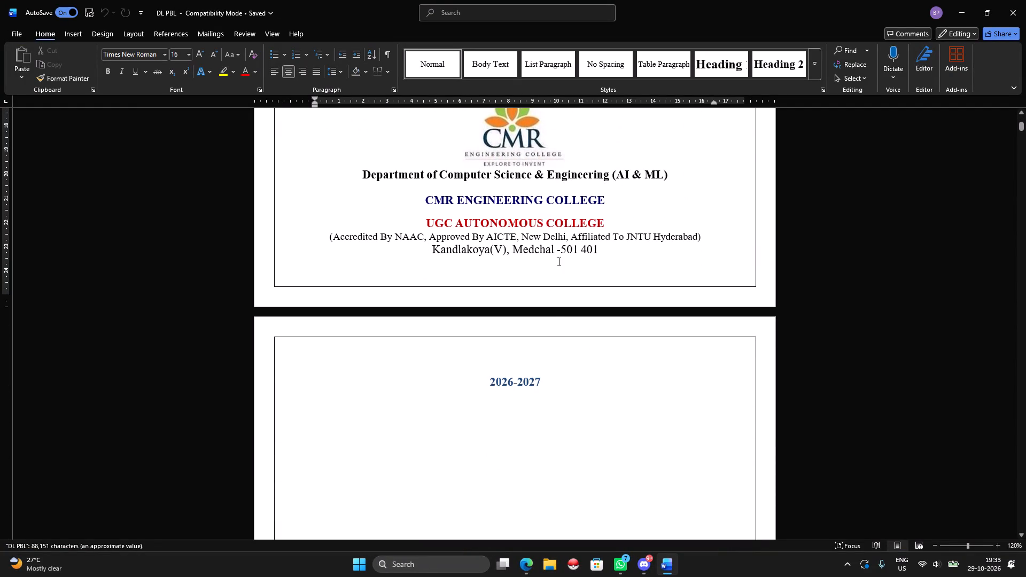
pyautogui.moveTo(605, 221); pyautogui.dragTo(424, 198)
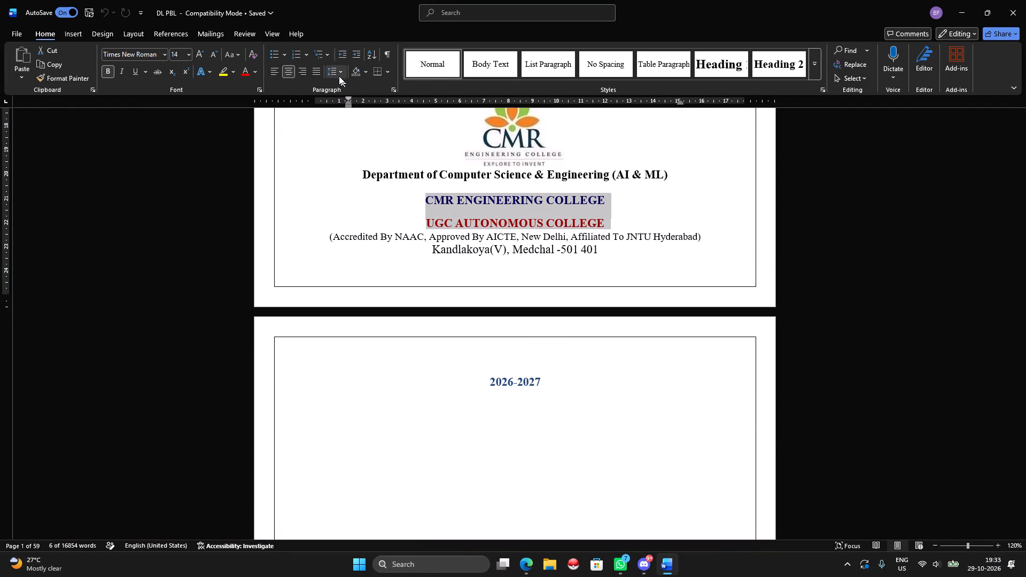
pyautogui.click(336, 74)
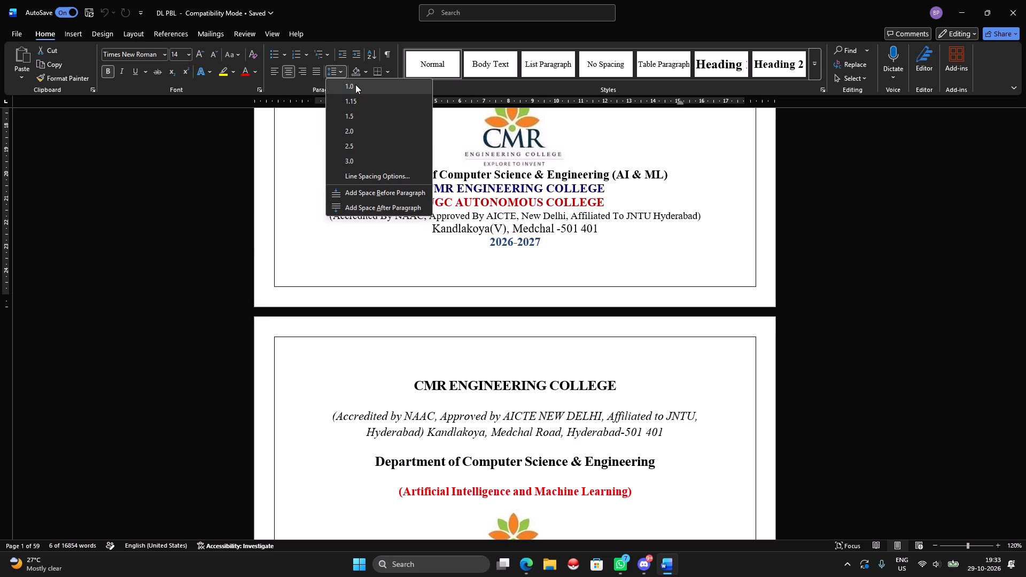
pyautogui.moveTo(355, 83); pyautogui.dragTo(371, 100)
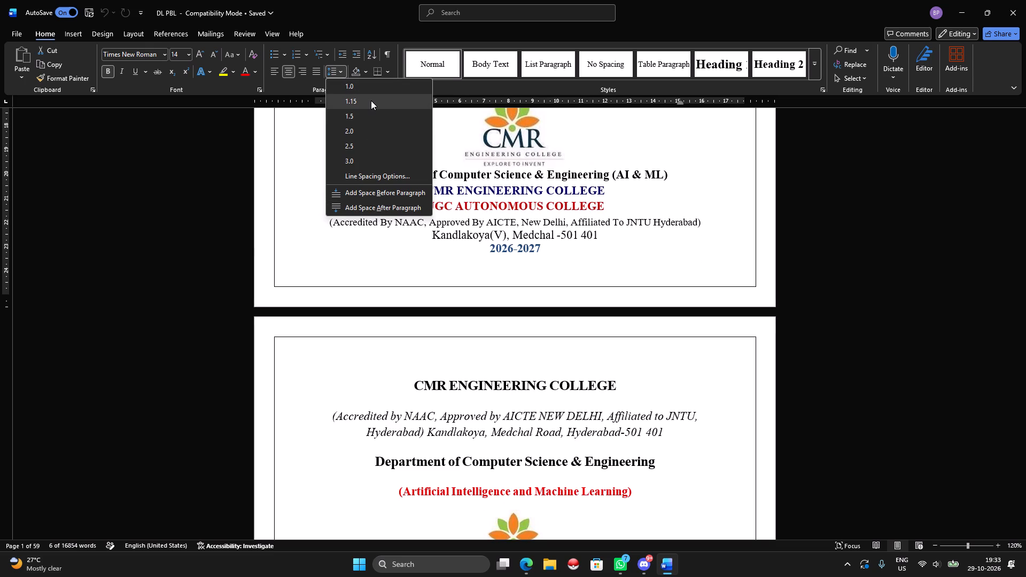
pyautogui.moveTo(371, 100); pyautogui.dragTo(375, 112)
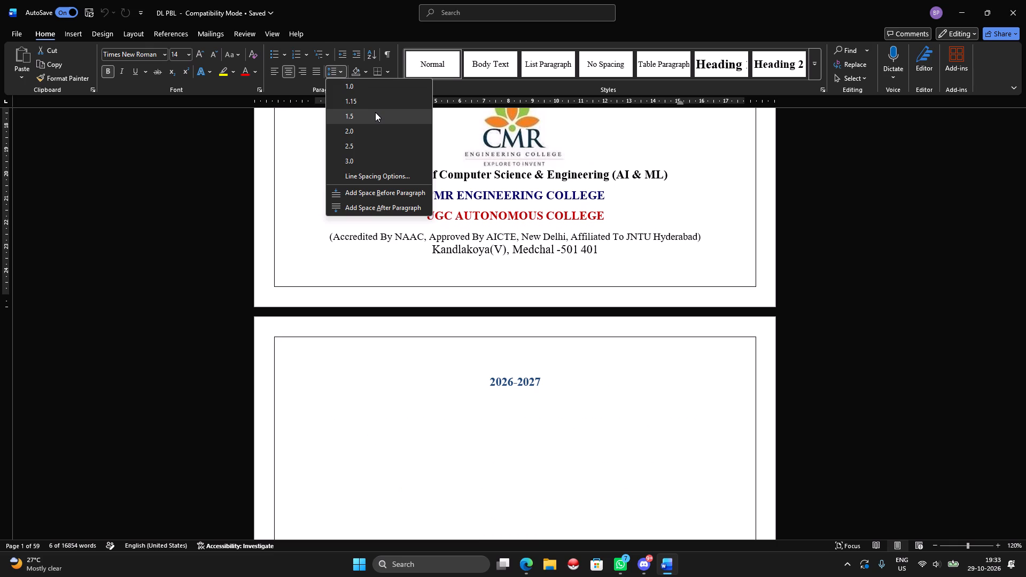
pyautogui.moveTo(375, 112); pyautogui.dragTo(375, 104)
pyautogui.click(375, 104)
pyautogui.click(446, 280)
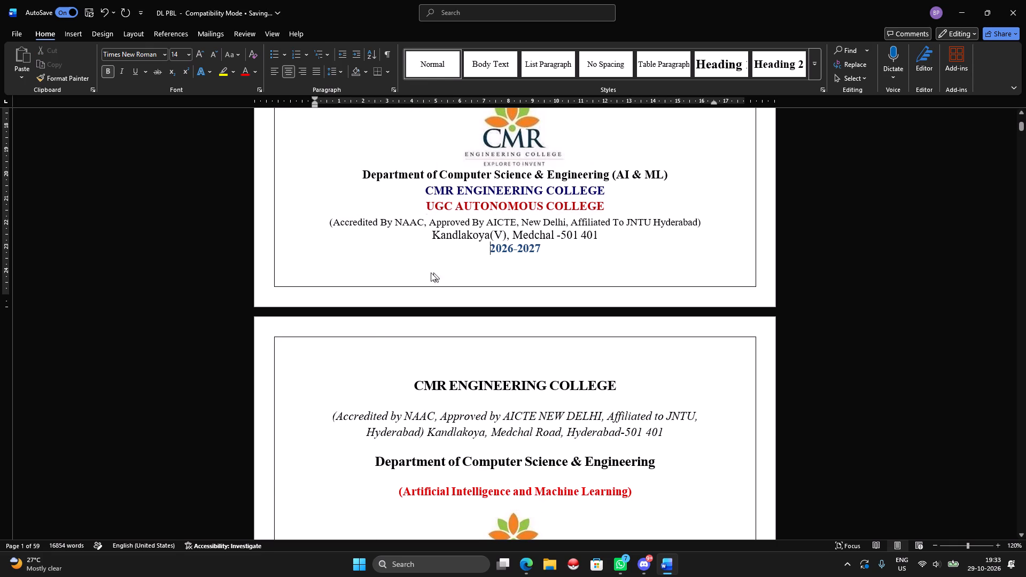
# Look over the title page and the front matter, including the declaration and acknowledgement pages, up to the index.
pyautogui.scroll(5, 365, 295)
pyautogui.scroll(18, 657, 398)
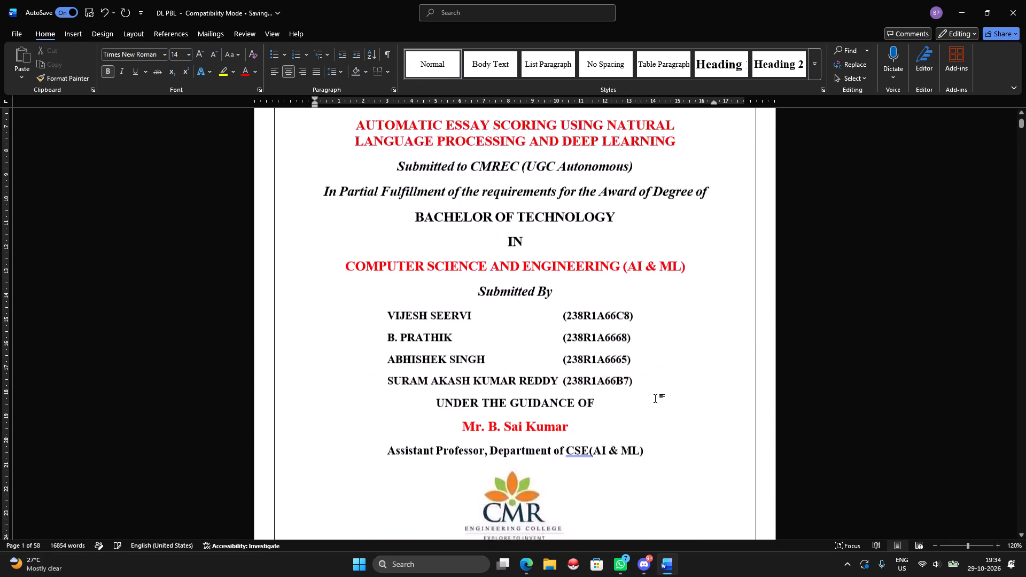
pyautogui.scroll(-20, 655, 398)
pyautogui.scroll(-17, 655, 398)
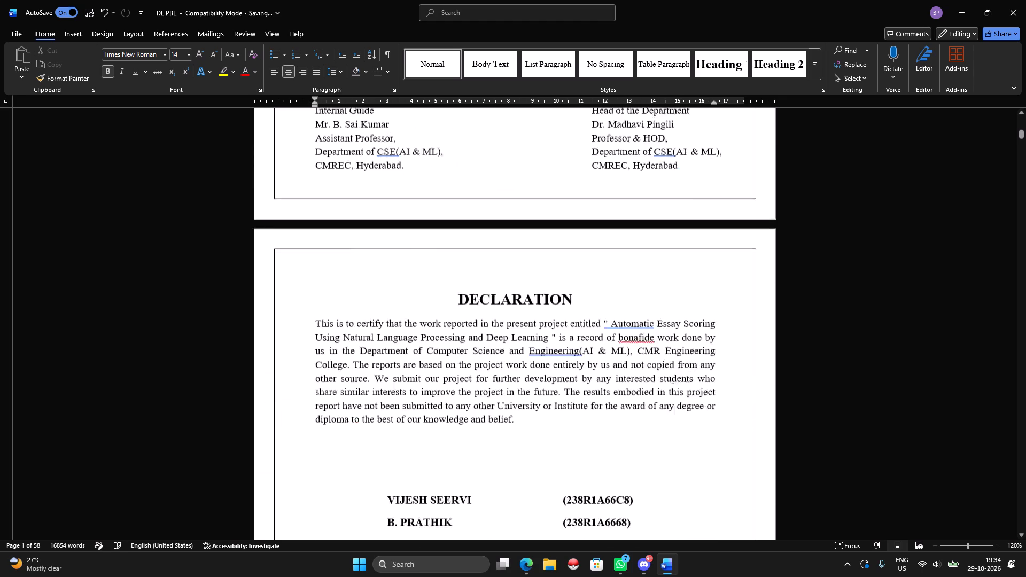
pyautogui.scroll(-15, 673, 378)
pyautogui.scroll(10, 673, 378)
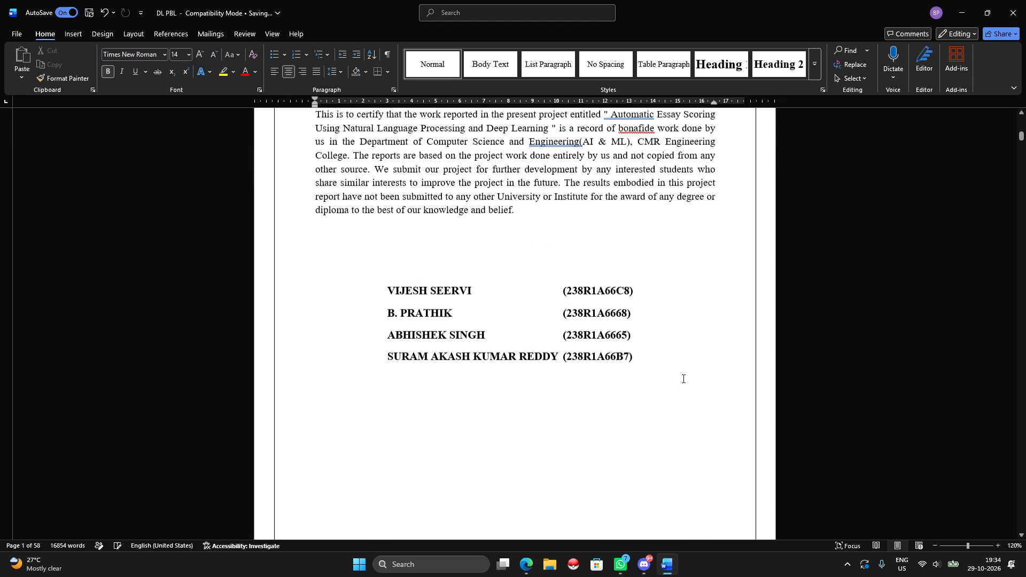
pyautogui.scroll(-19, 682, 378)
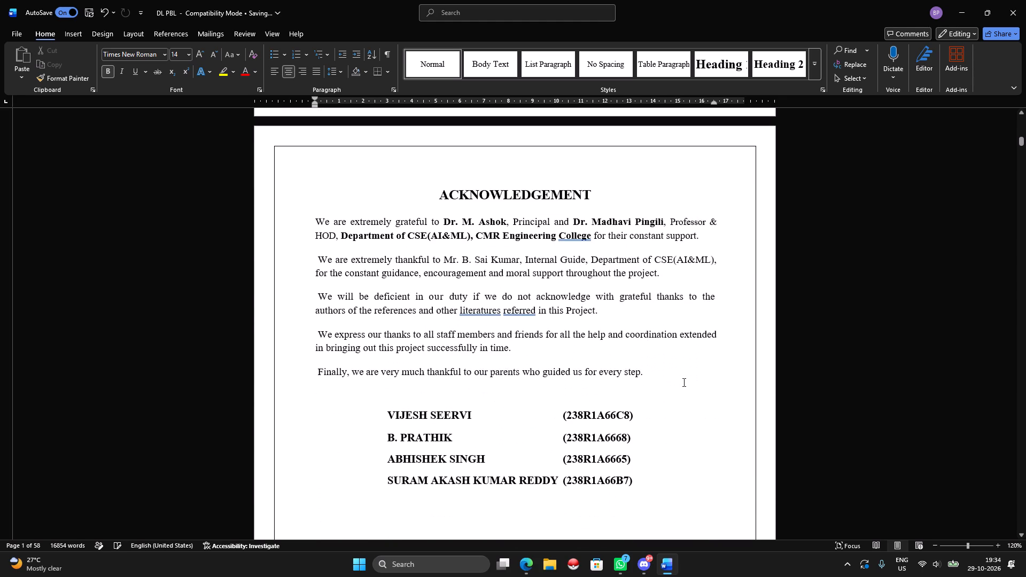
pyautogui.scroll(-9, 683, 382)
pyautogui.scroll(-18, 684, 379)
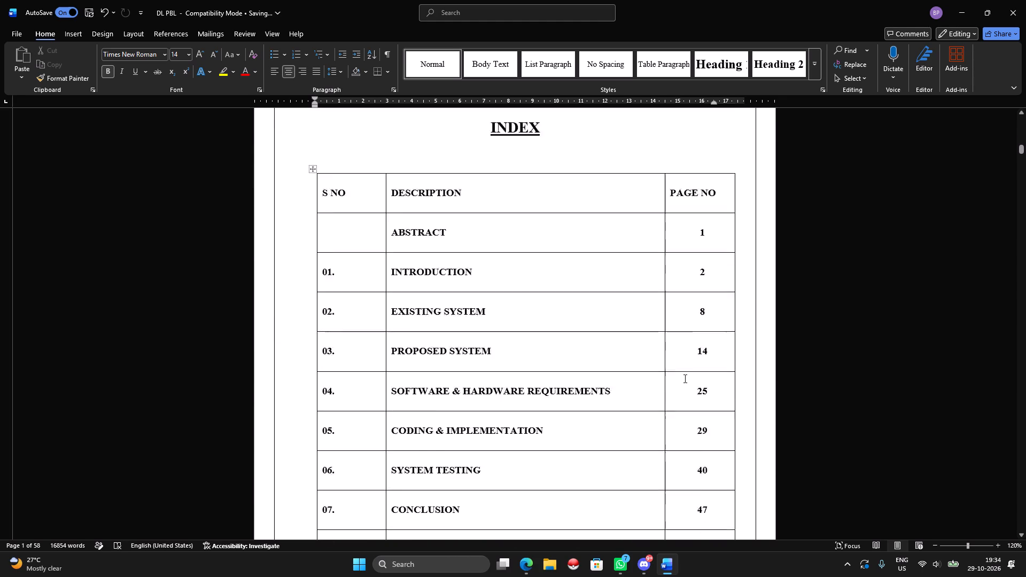
# Examine the index table's section entries and their page numbers from the abstract to the reference row.
pyautogui.scroll(-2, 684, 378)
pyautogui.scroll(2, 681, 378)
pyautogui.scroll(-3, 677, 385)
pyautogui.scroll(4, 677, 387)
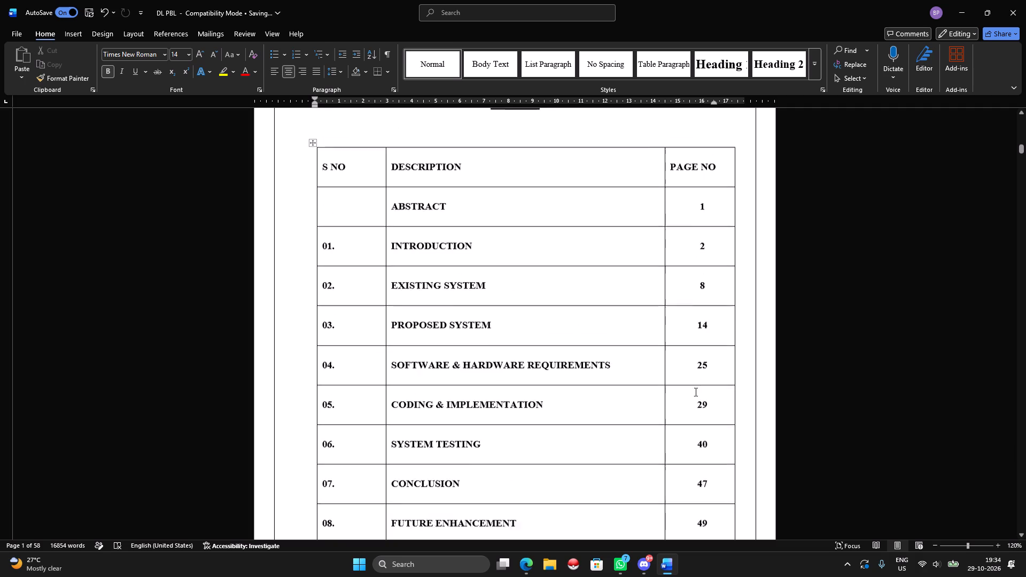
pyautogui.scroll(3, 695, 392)
pyautogui.scroll(-1, 539, 417)
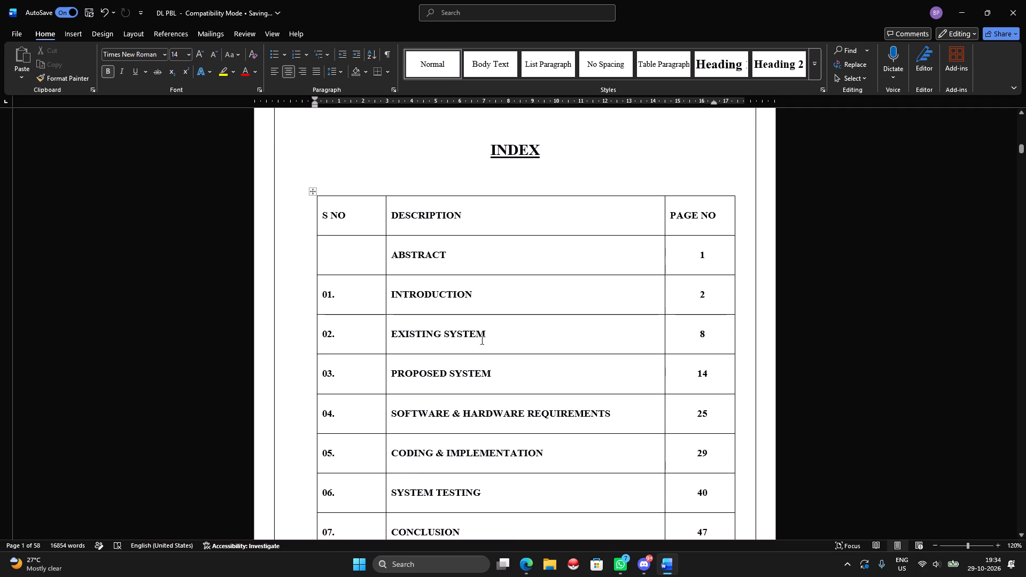
pyautogui.scroll(-4, 514, 405)
pyautogui.scroll(-1, 496, 328)
pyautogui.scroll(-4, 531, 399)
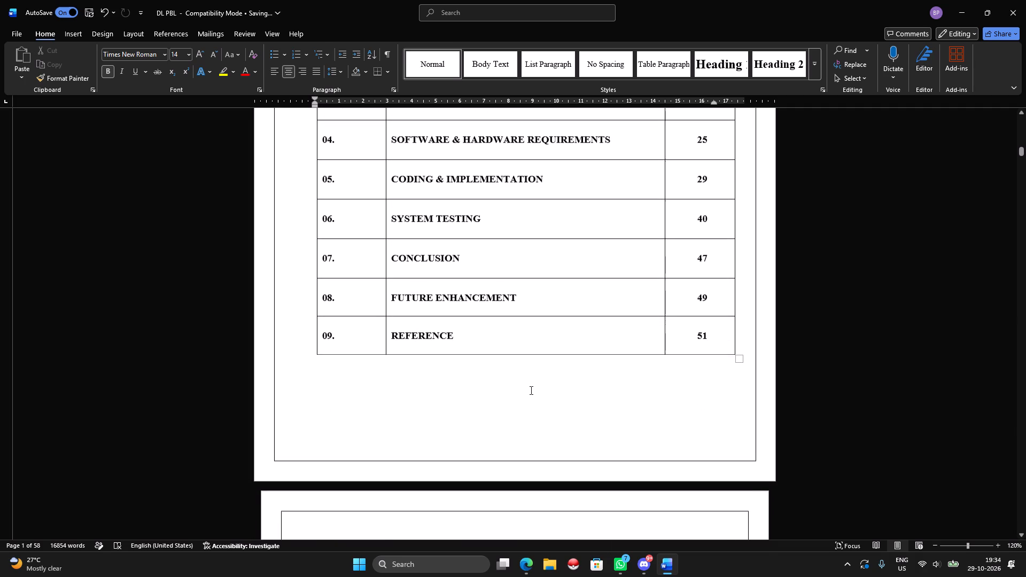
pyautogui.scroll(8, 530, 390)
pyautogui.scroll(-2, 511, 381)
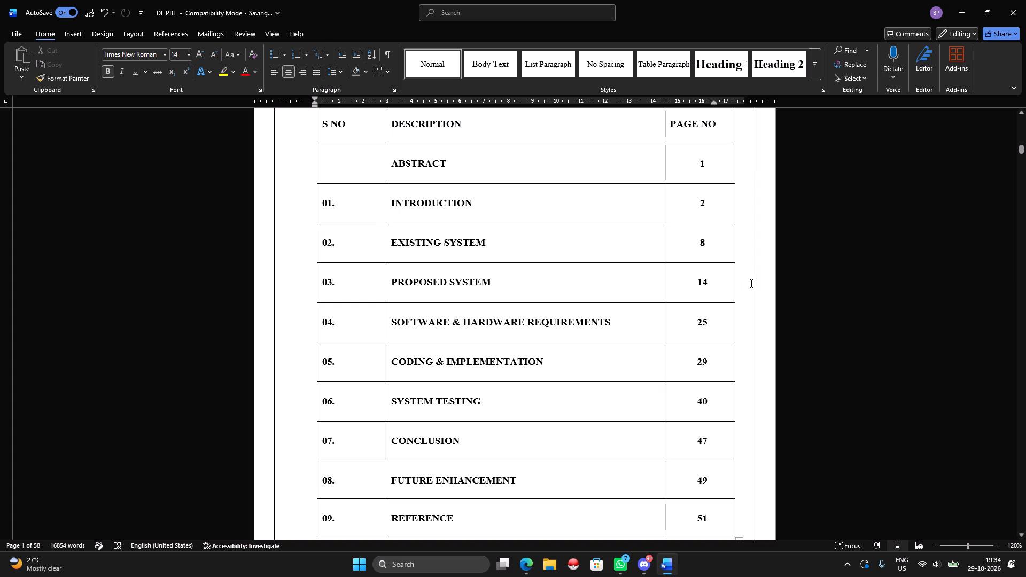
# Look through the abstract page's text and its footer page number.
pyautogui.scroll(-14, 739, 288)
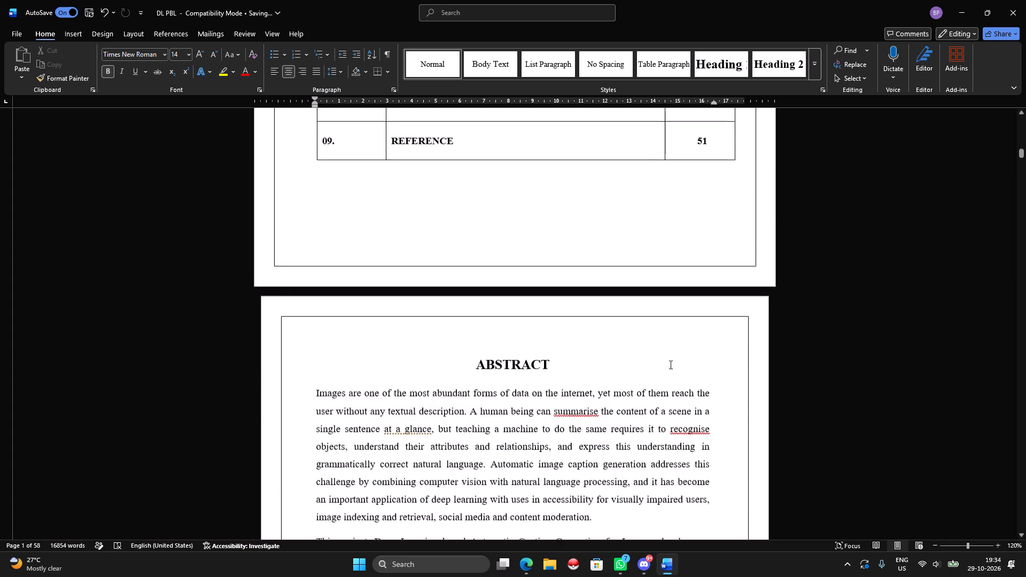
pyautogui.scroll(-16, 670, 364)
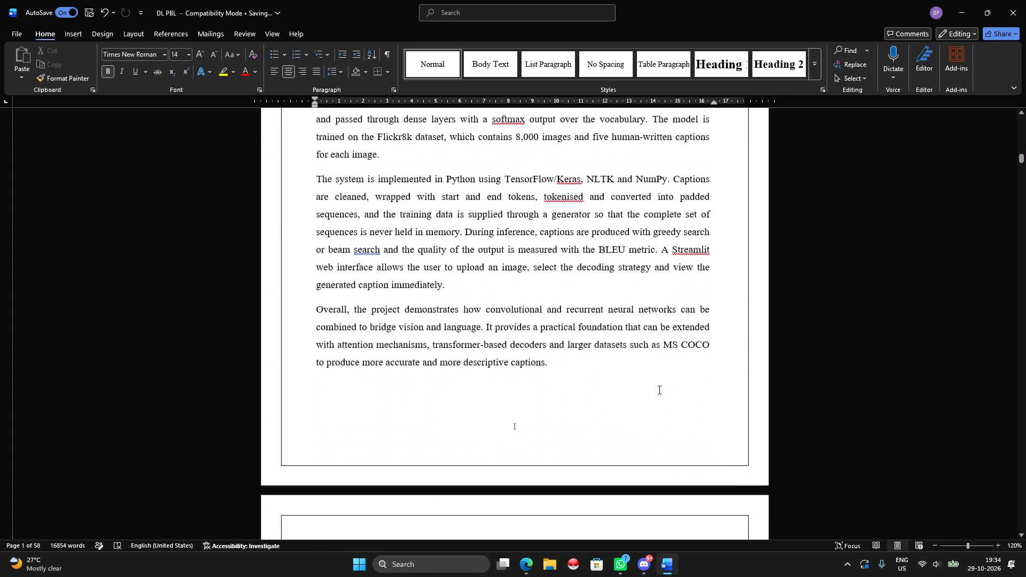
pyautogui.scroll(4, 563, 409)
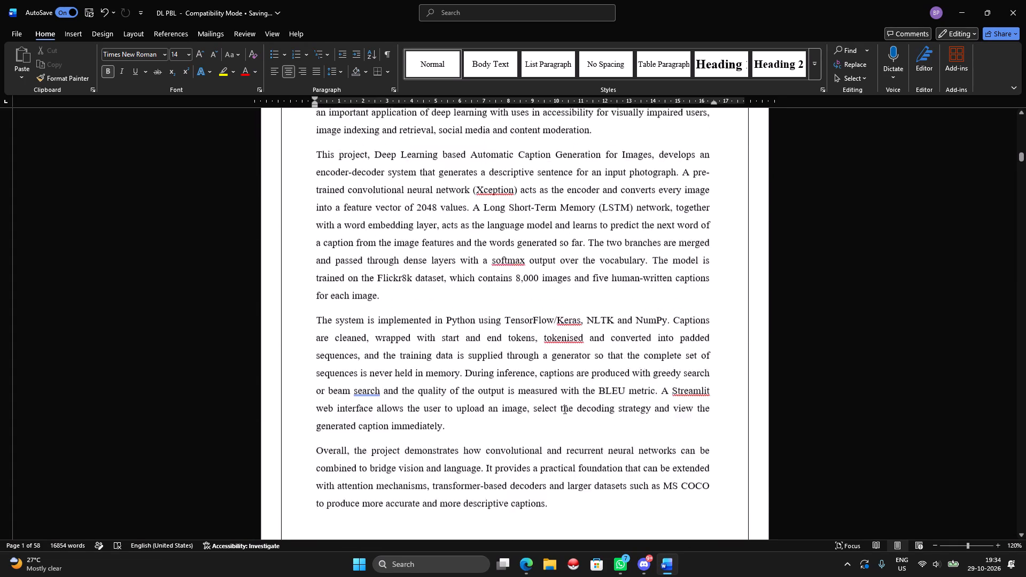
# Compare the index page numbers for the abstract and introduction with the footer numbering on those pages.
pyautogui.scroll(20, 564, 409)
pyautogui.scroll(8, 564, 409)
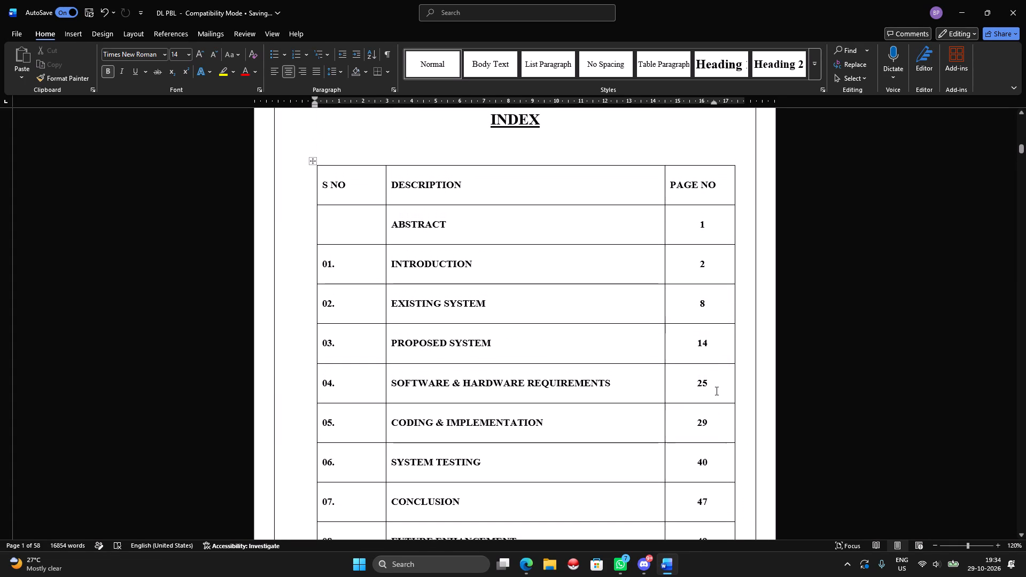
pyautogui.moveTo(708, 225); pyautogui.dragTo(696, 225)
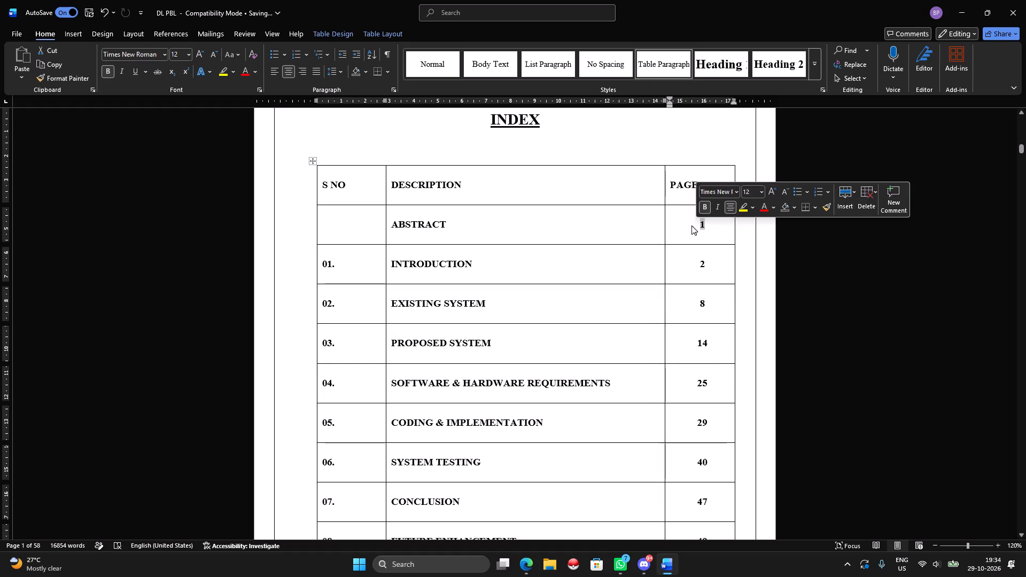
pyautogui.click(687, 226)
pyautogui.scroll(-7, 676, 282)
pyautogui.scroll(8, 686, 305)
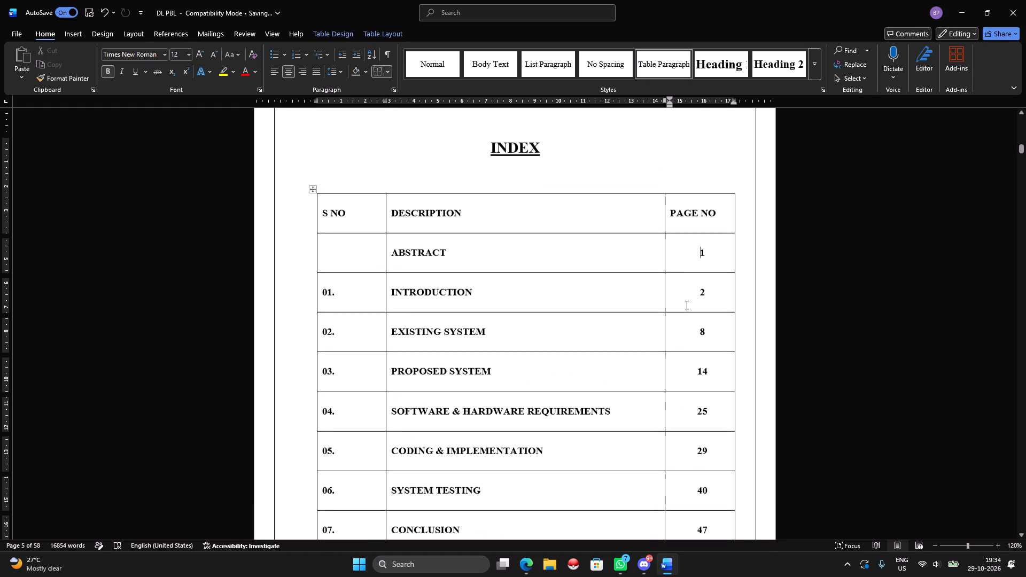
pyautogui.scroll(-1, 686, 307)
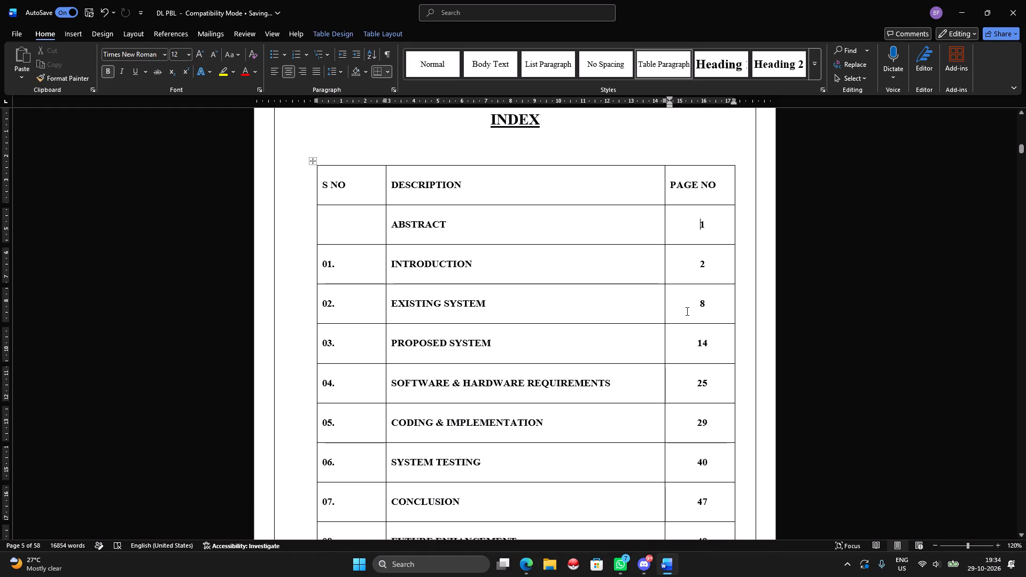
pyautogui.scroll(-20, 683, 337)
pyautogui.scroll(-17, 683, 337)
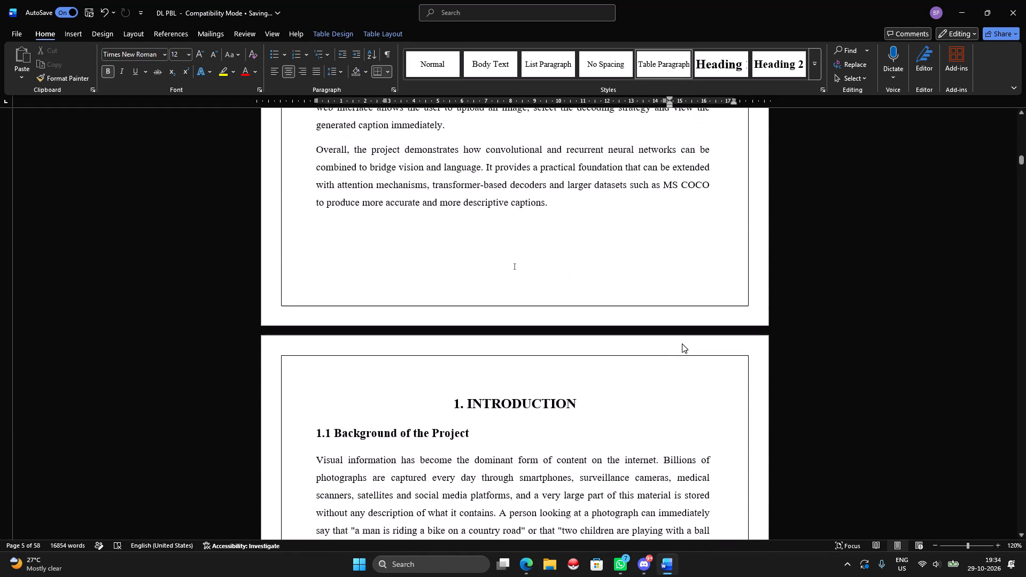
pyautogui.scroll(-20, 671, 344)
pyautogui.scroll(-1, 671, 344)
pyautogui.scroll(8, 560, 388)
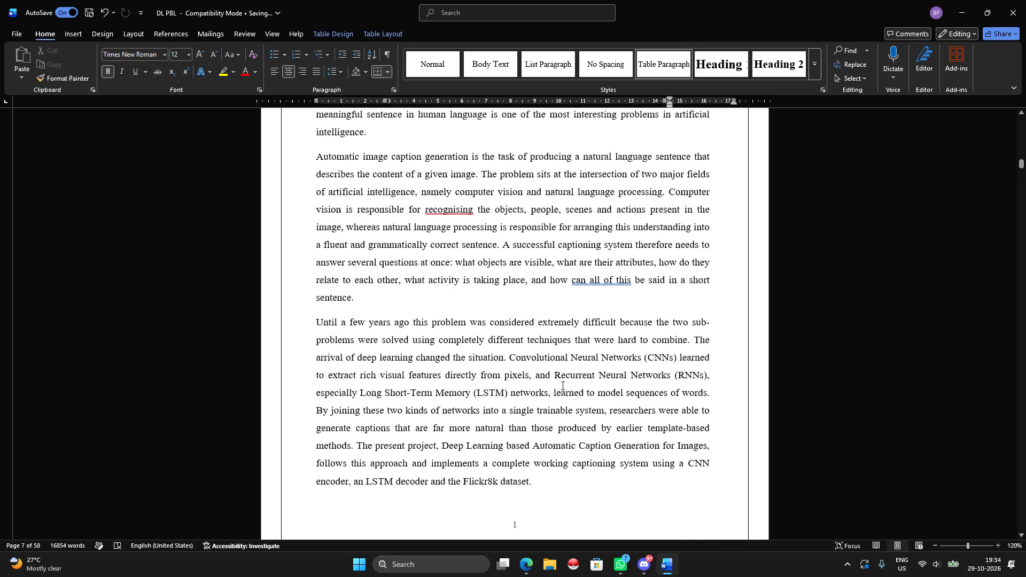
pyautogui.scroll(13, 562, 385)
pyautogui.click(519, 261)
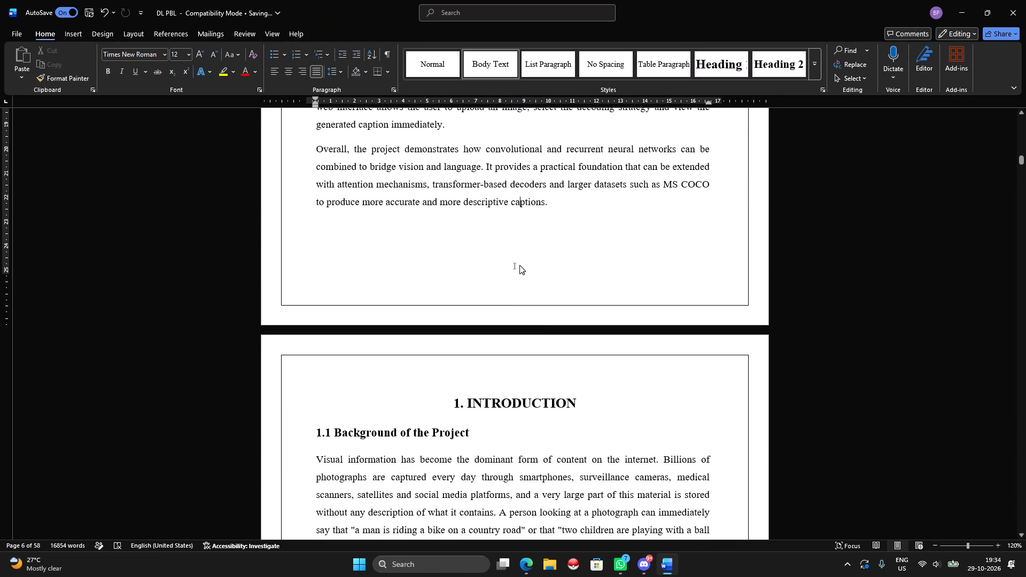
pyautogui.click(518, 269)
pyautogui.click(520, 270)
pyautogui.click(857, 254)
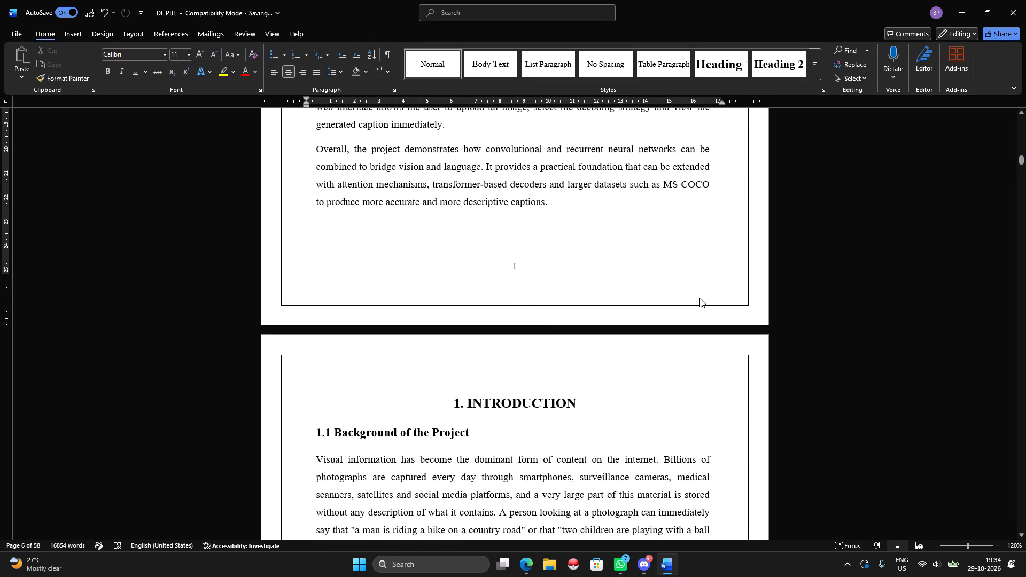
# Recheck the index table against the abstract page and its footer numbering.
pyautogui.scroll(20, 713, 305)
pyautogui.scroll(1, 713, 305)
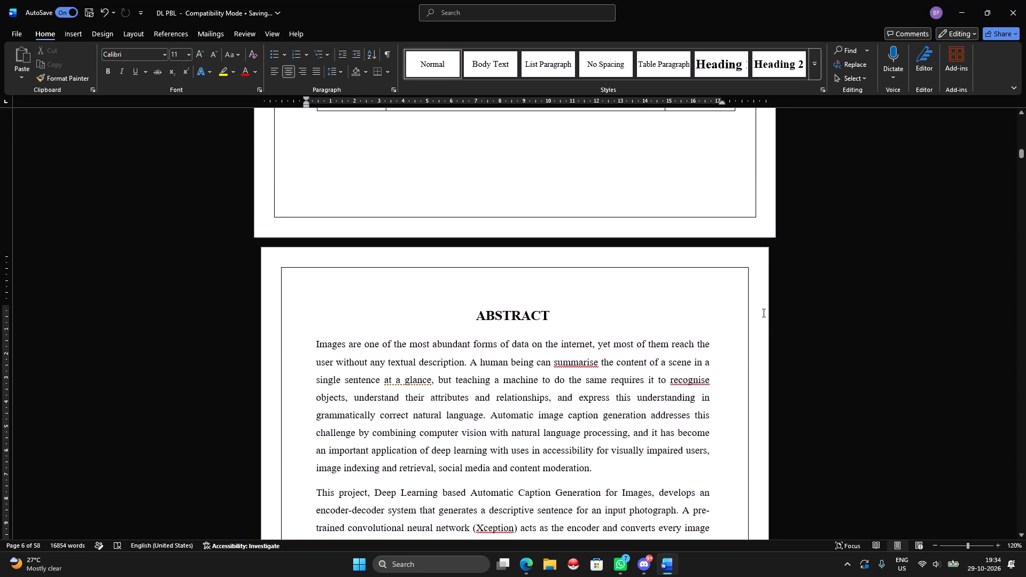
pyautogui.scroll(3, 763, 313)
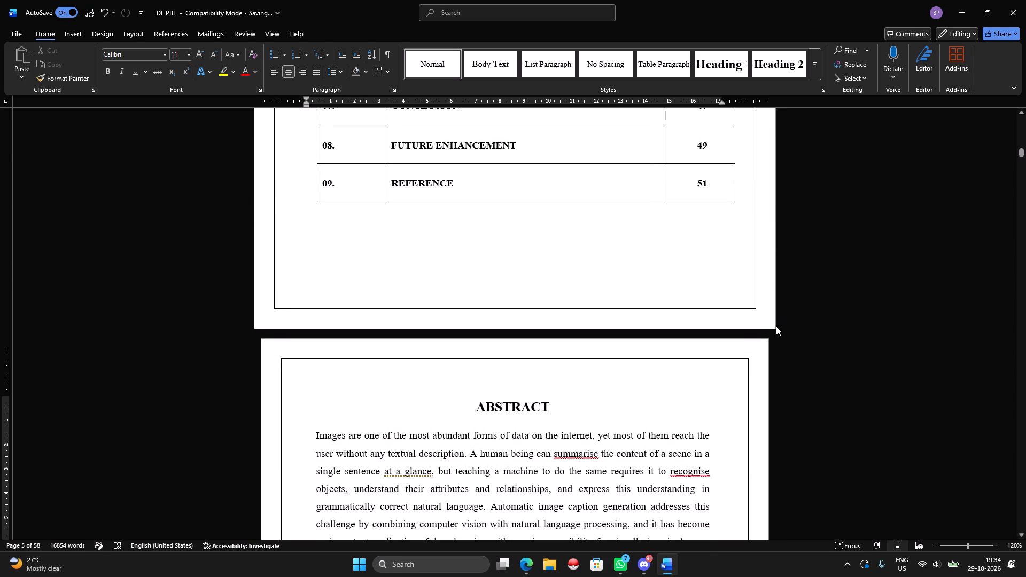
pyautogui.scroll(20, 774, 328)
pyautogui.scroll(3, 774, 328)
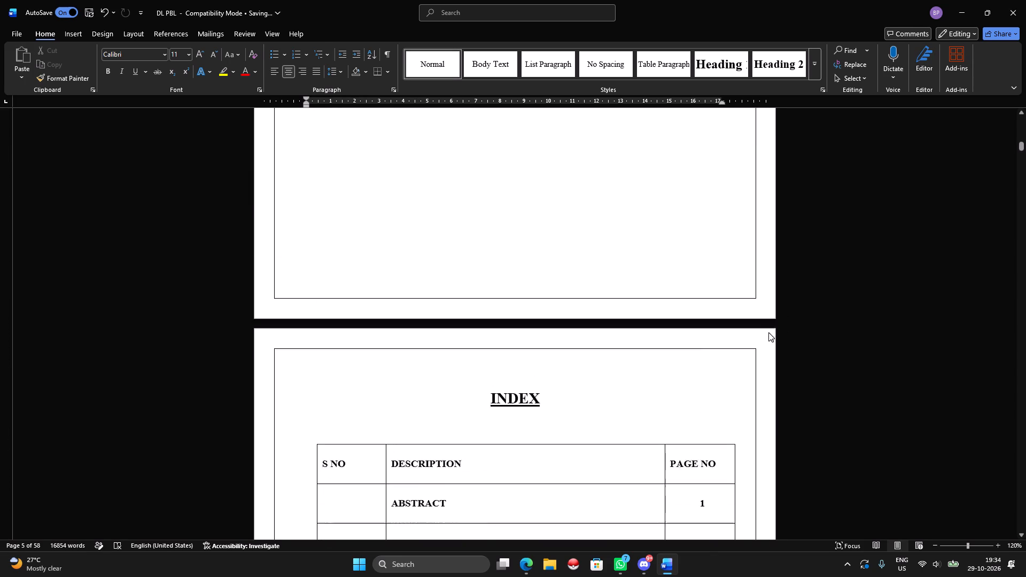
pyautogui.scroll(-20, 768, 332)
pyautogui.scroll(-6, 768, 332)
pyautogui.scroll(-18, 768, 329)
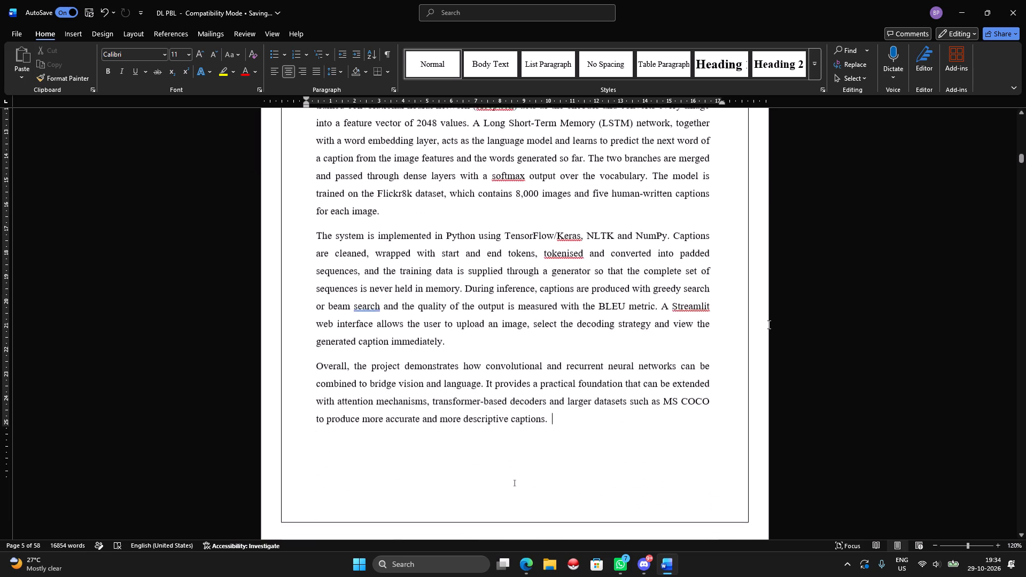
pyautogui.scroll(-5, 768, 324)
pyautogui.scroll(15, 780, 339)
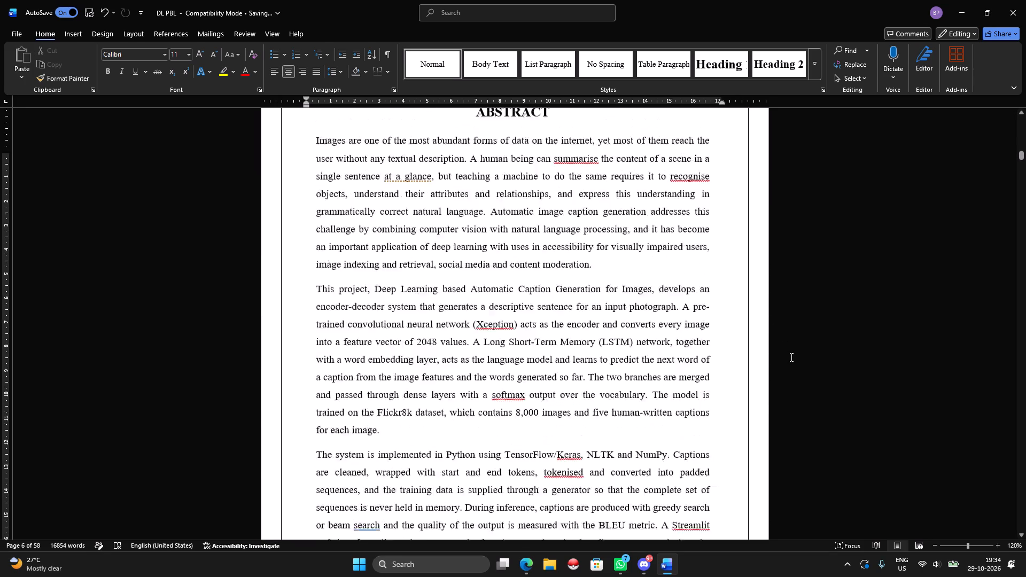
pyautogui.scroll(20, 790, 357)
pyautogui.scroll(6, 790, 357)
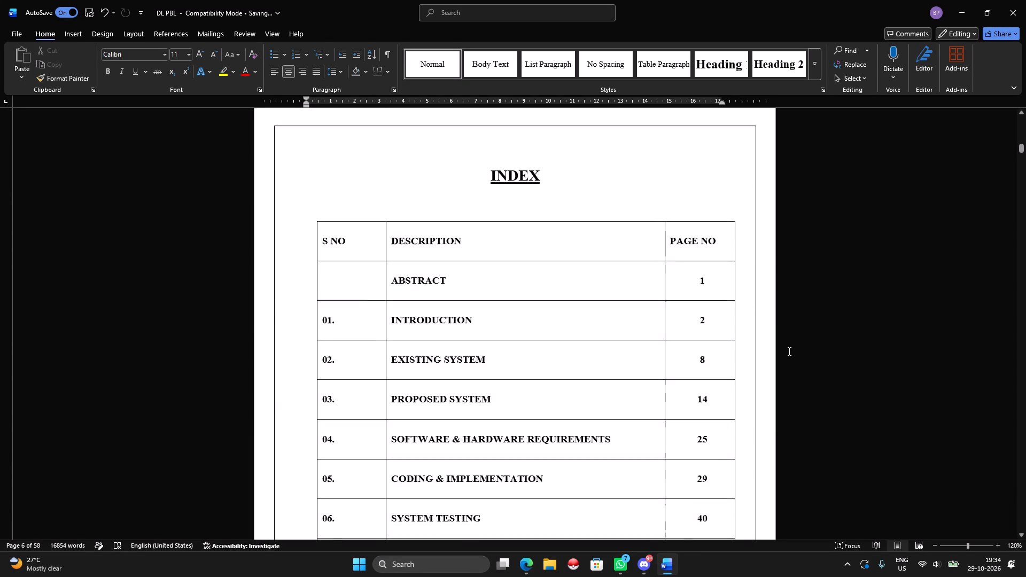
pyautogui.scroll(4, 787, 341)
pyautogui.scroll(-2, 787, 341)
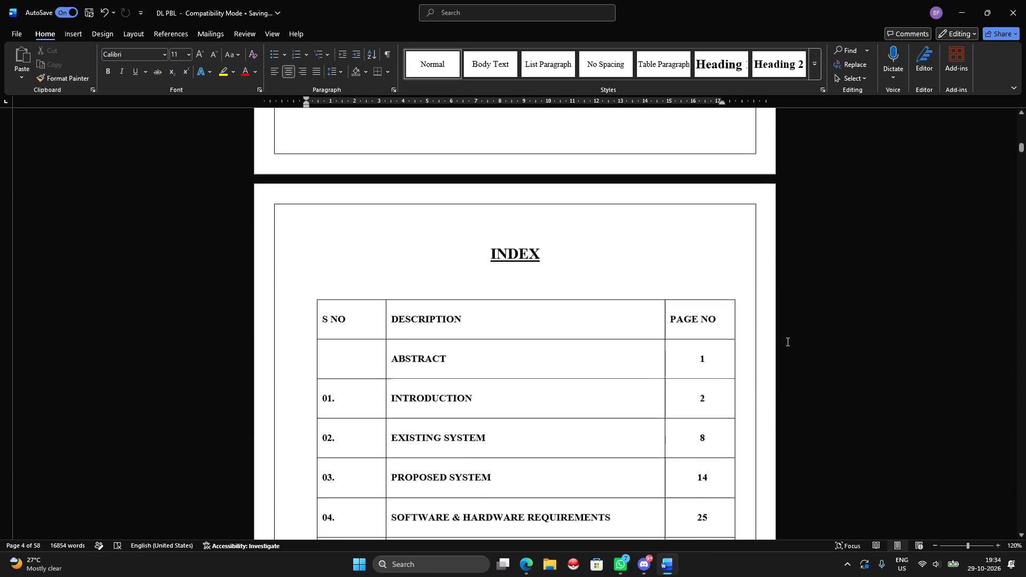
# Review the index table's section entries and page numbers again, focusing on the final reference row.
pyautogui.scroll(-2, 787, 341)
pyautogui.scroll(3, 787, 341)
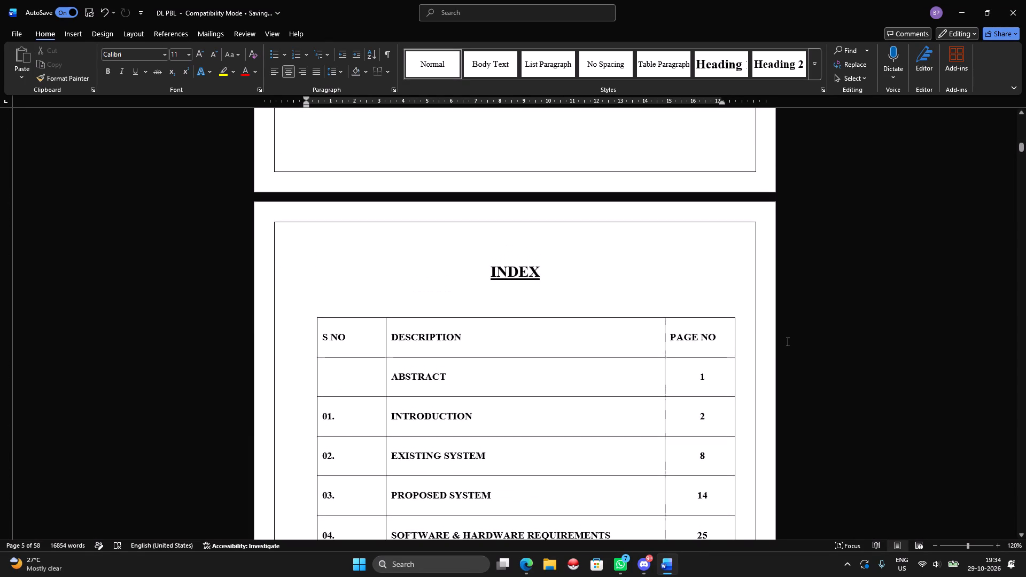
pyautogui.scroll(-11, 787, 341)
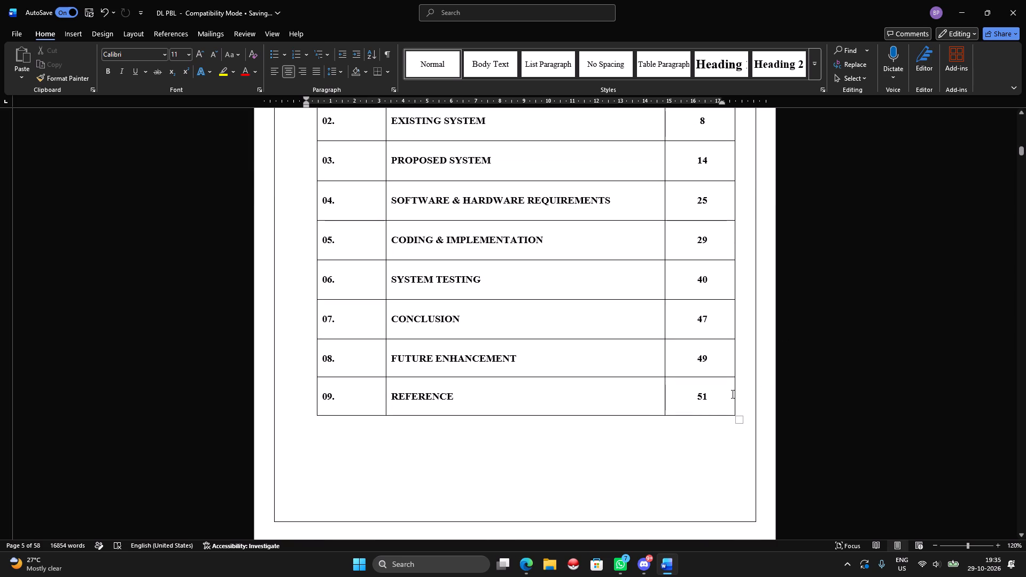
pyautogui.click(708, 395)
pyautogui.click(812, 364)
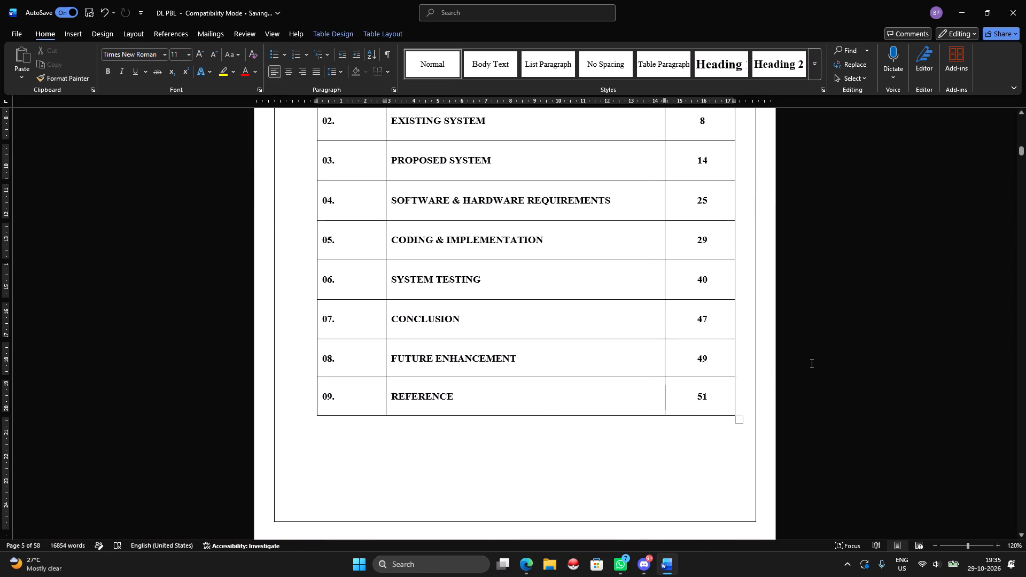
pyautogui.click(170, 350)
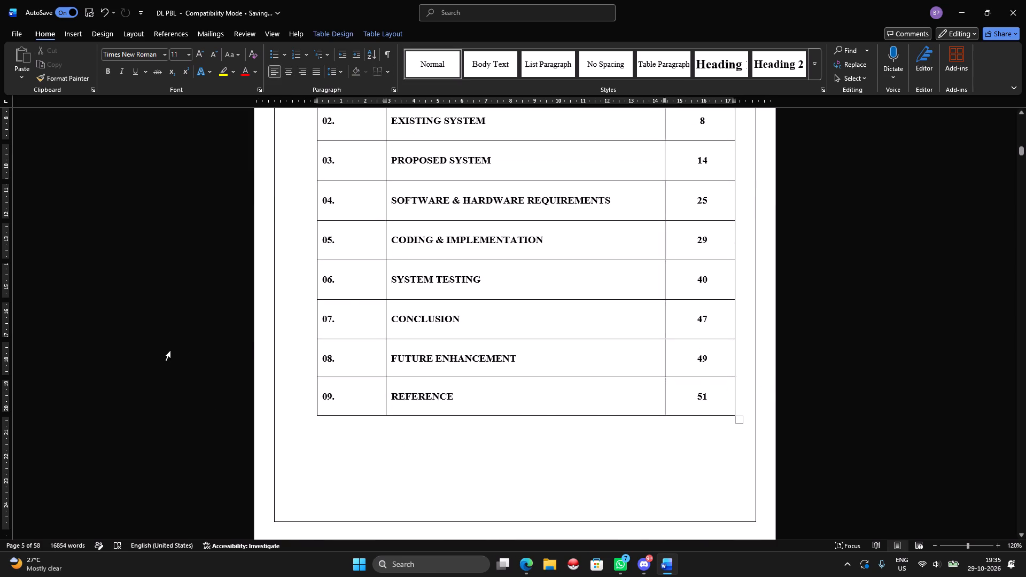
pyautogui.click(156, 403)
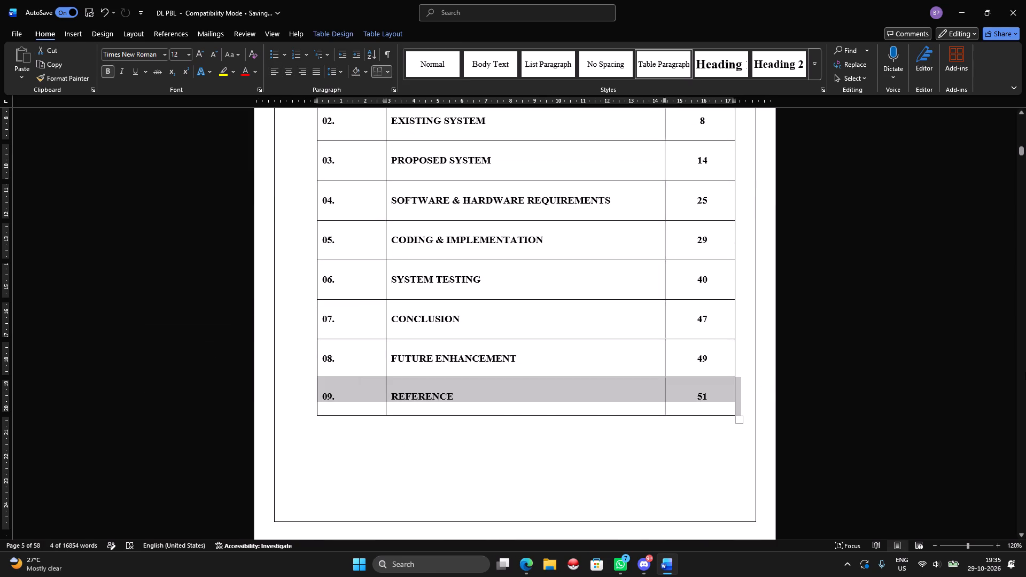
pyautogui.click(893, 346)
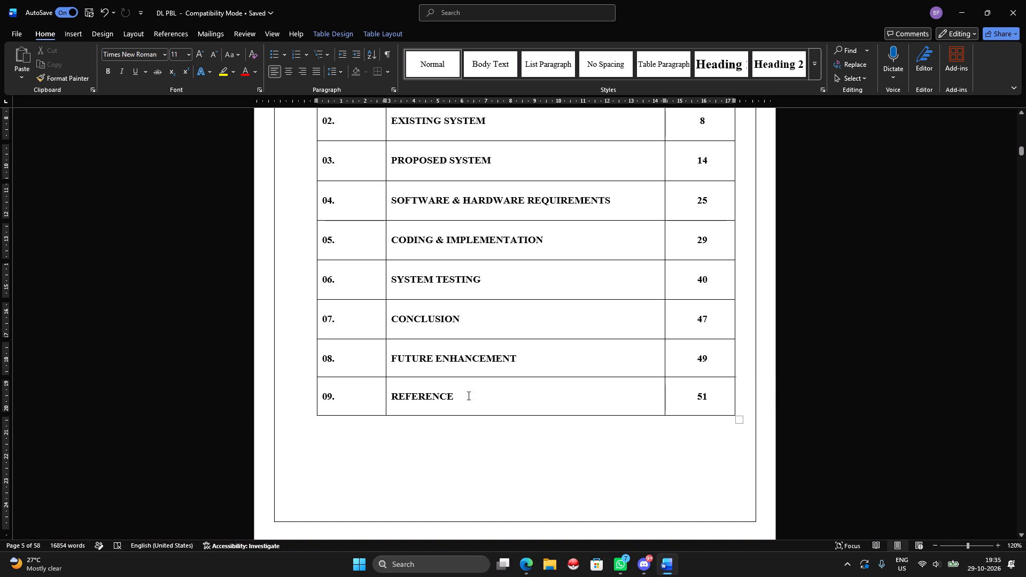
pyautogui.moveTo(459, 397); pyautogui.dragTo(402, 397)
pyautogui.click(900, 310)
pyautogui.scroll(-5, 541, 470)
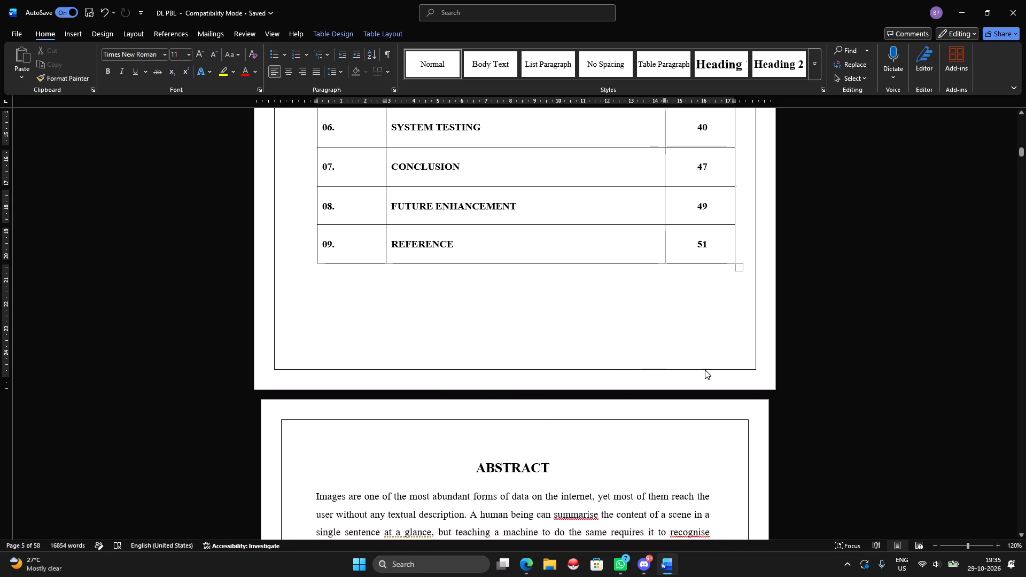
pyautogui.click(823, 361)
pyautogui.scroll(-16, 841, 373)
pyautogui.scroll(-10, 823, 392)
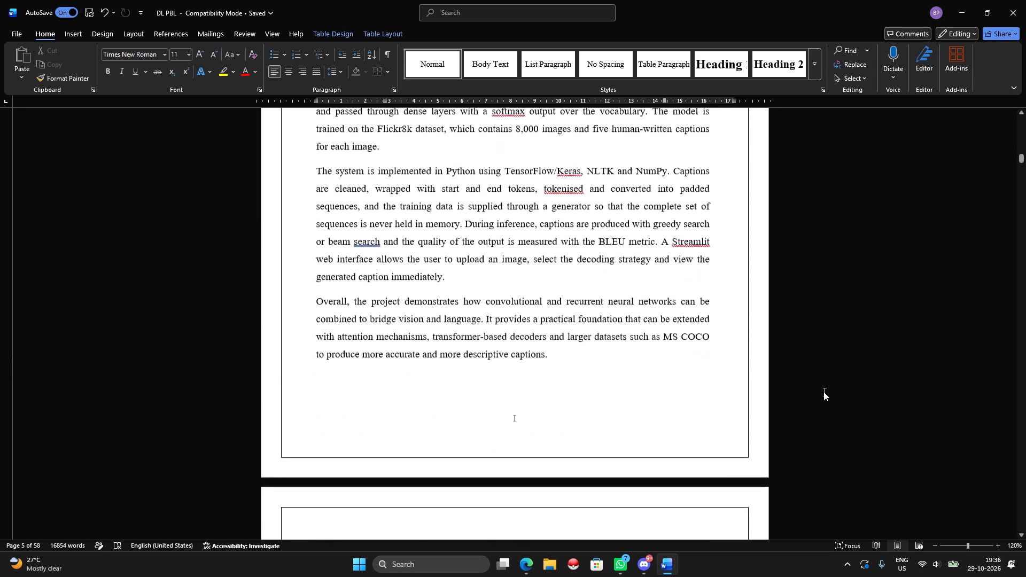
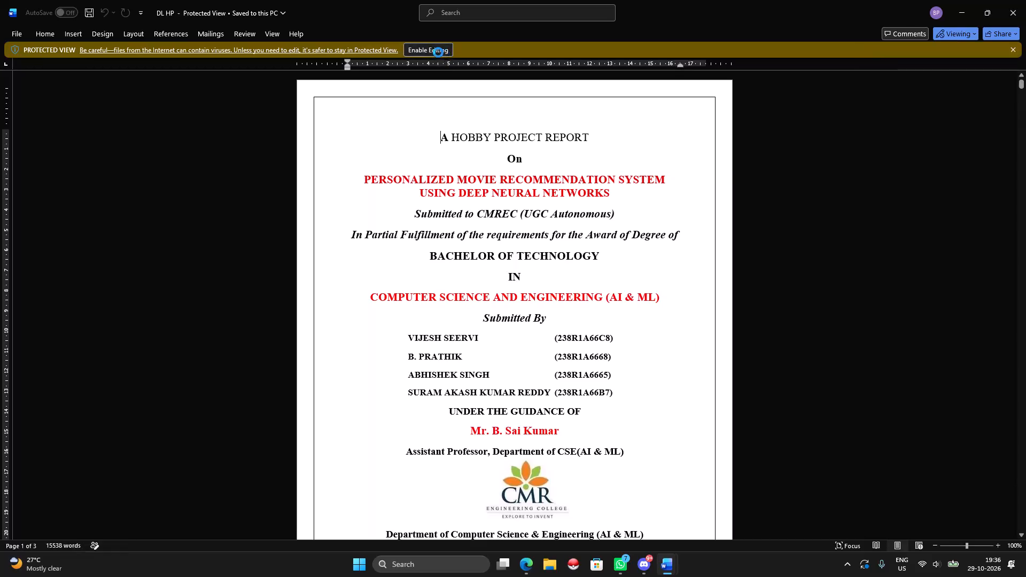
# Look through the hobby project report's front pages at 140% zoom, down to the index table's section entries and page numbers.
pyautogui.scroll(-8, 523, 299)
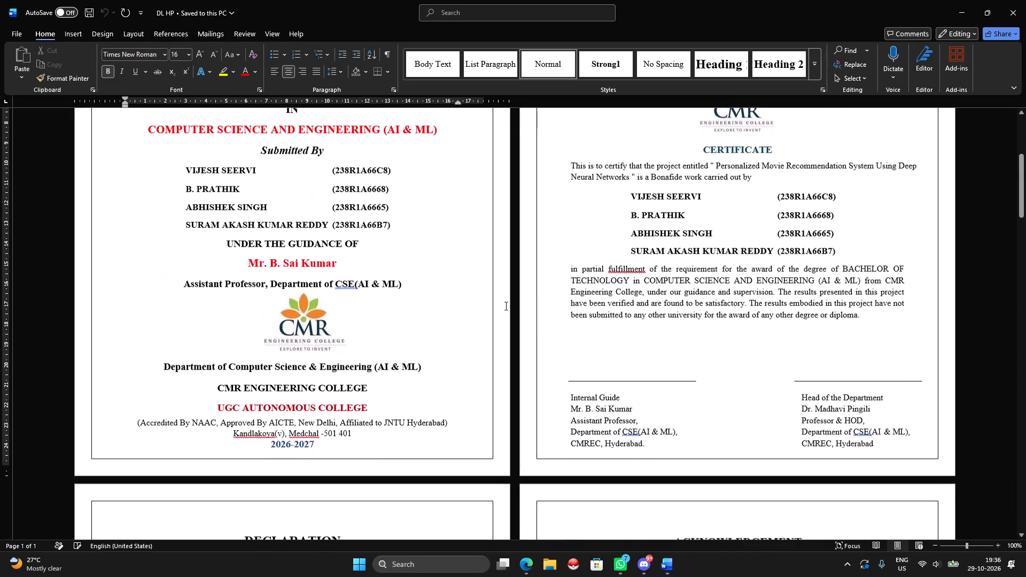
pyautogui.keyDown('ctrl'); pyautogui.scroll(-1, 505, 306); pyautogui.keyUp('ctrl')
pyautogui.keyDown('ctrl'); pyautogui.scroll(5, 505, 306); pyautogui.keyUp('ctrl')
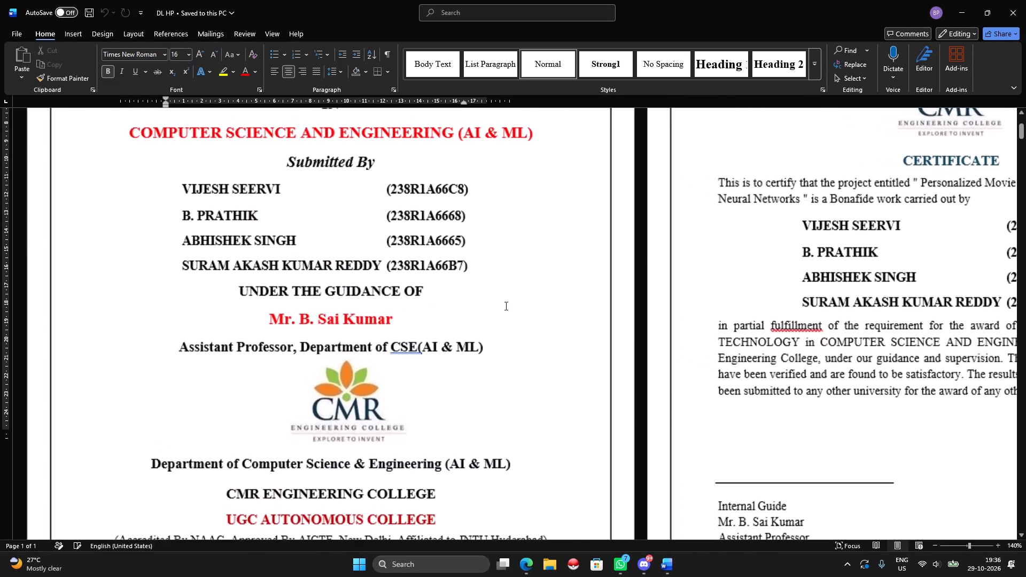
pyautogui.scroll(-14, 633, 313)
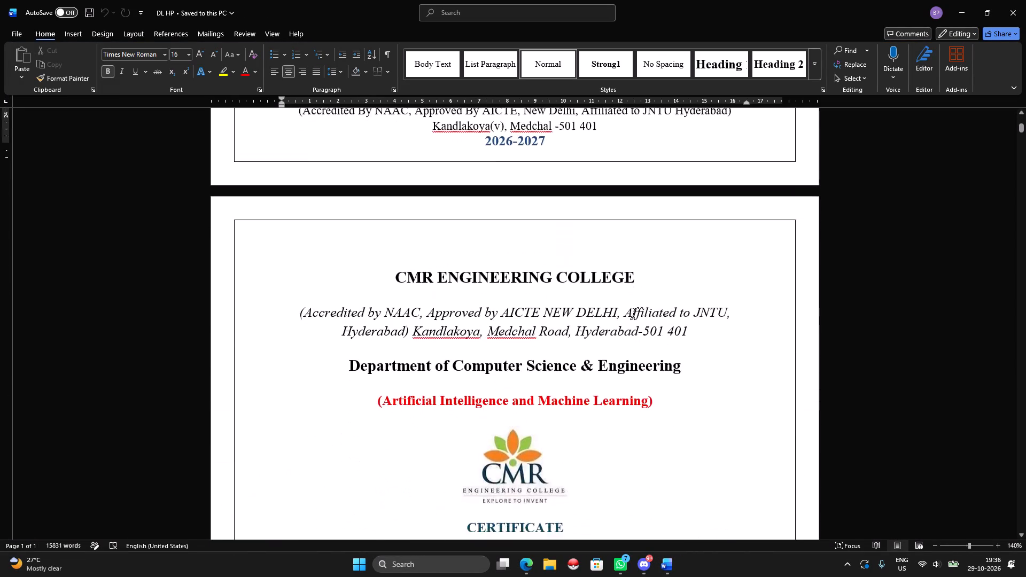
pyautogui.scroll(-20, 633, 313)
pyautogui.scroll(-18, 633, 313)
pyautogui.scroll(-3, 647, 321)
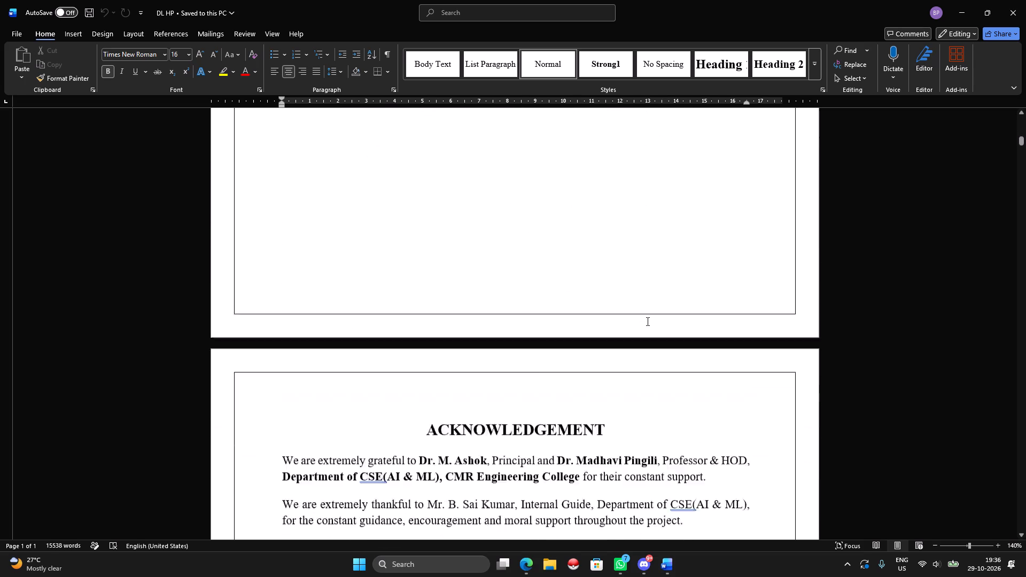
pyautogui.scroll(-20, 647, 321)
pyautogui.scroll(-7, 652, 320)
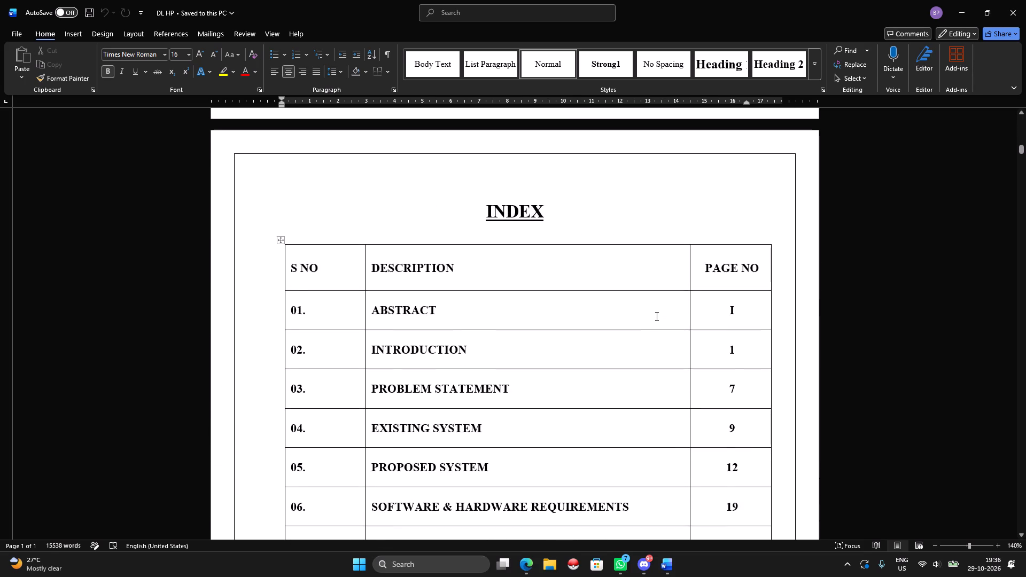
pyautogui.scroll(-4, 656, 315)
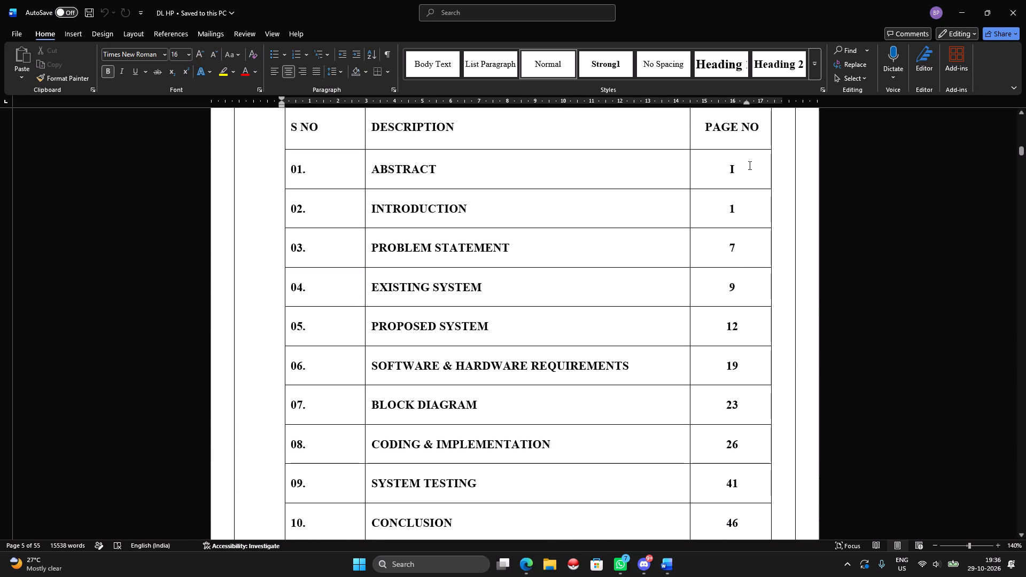
# Compare the abstract and introduction page numbers in the DL HP index with the footer numbering on those pages.
pyautogui.click(738, 171)
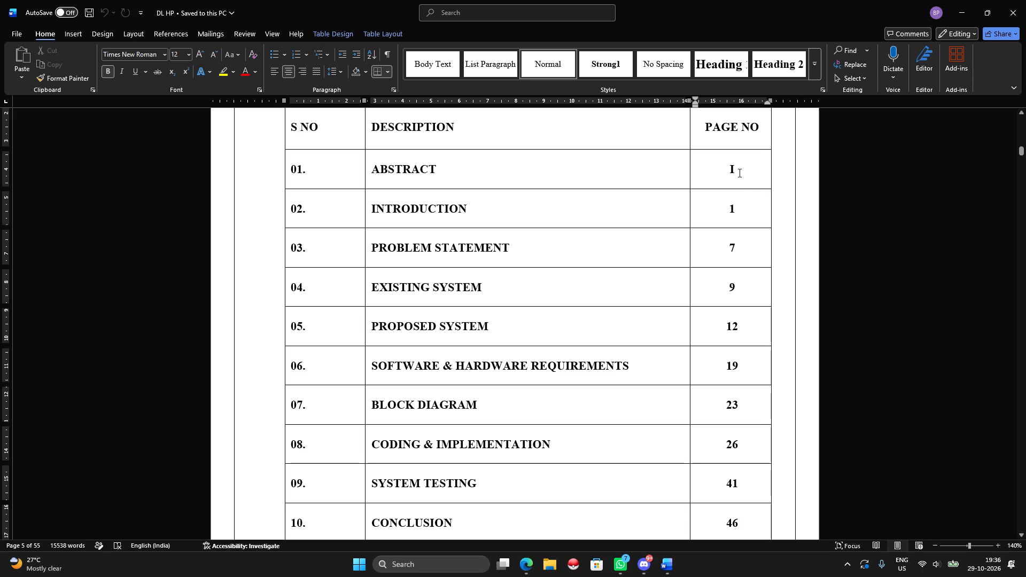
pyautogui.click(741, 209)
pyautogui.click(742, 166)
pyautogui.scroll(-16, 704, 294)
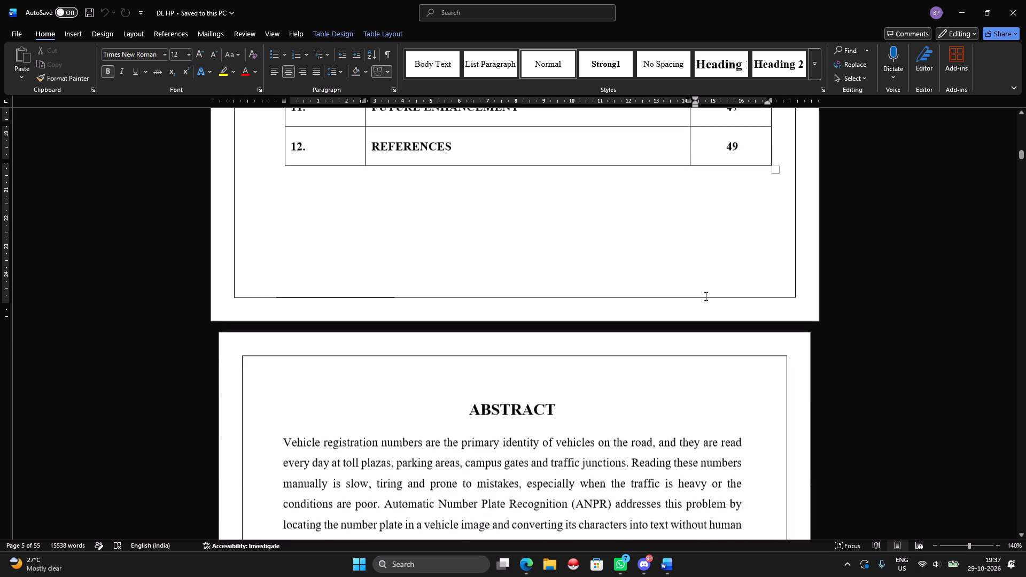
pyautogui.scroll(-16, 705, 296)
pyautogui.scroll(-1, 569, 404)
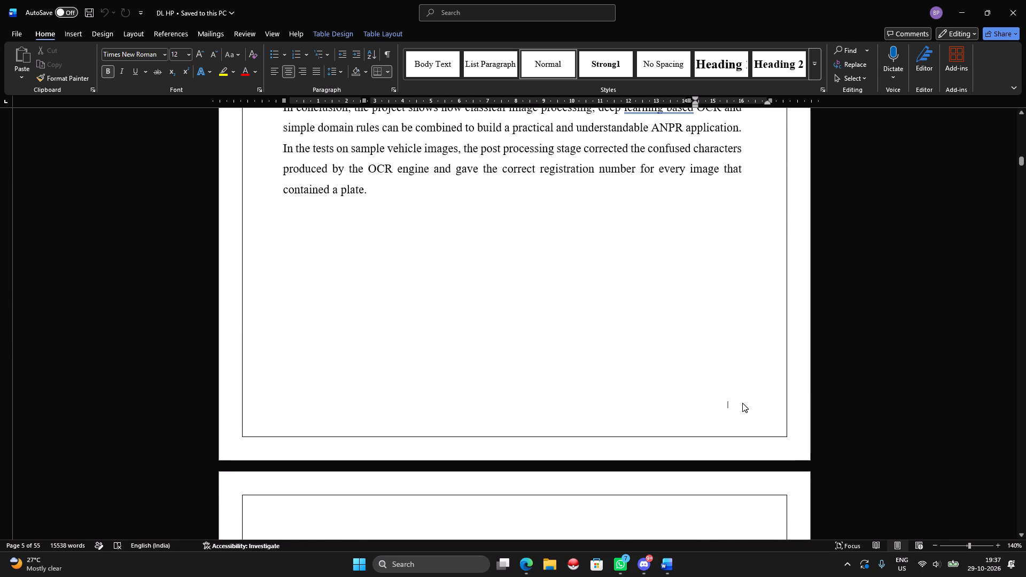
pyautogui.scroll(-20, 731, 402)
pyautogui.scroll(-4, 731, 402)
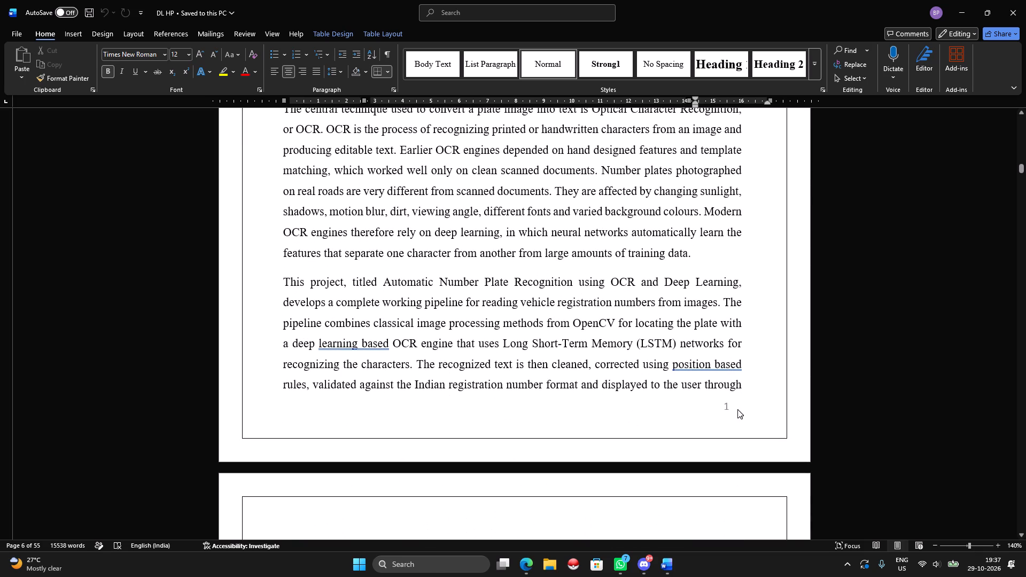
pyautogui.scroll(15, 735, 409)
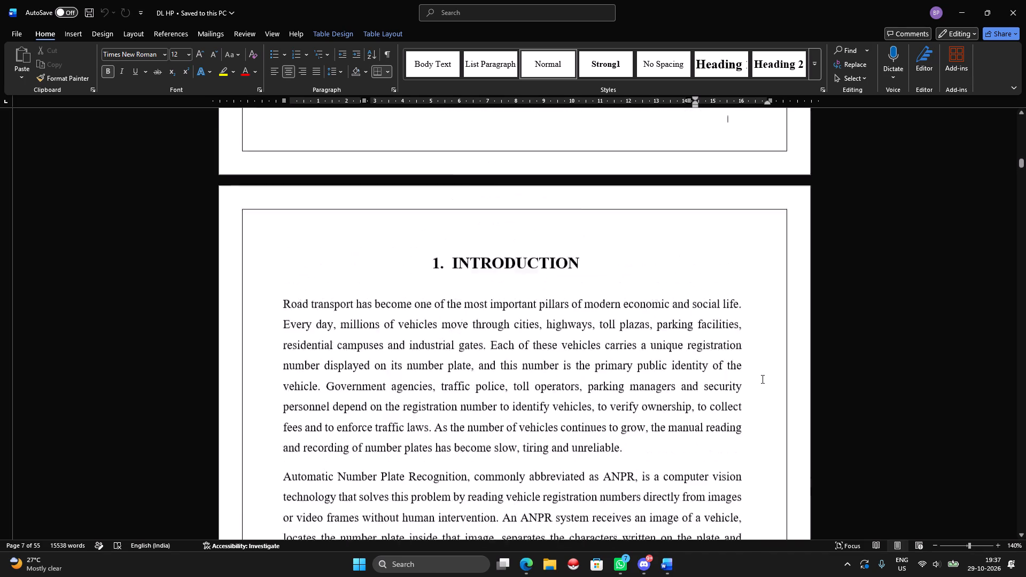
pyautogui.scroll(5, 761, 379)
pyautogui.moveTo(731, 261); pyautogui.dragTo(724, 261)
pyautogui.click(730, 266)
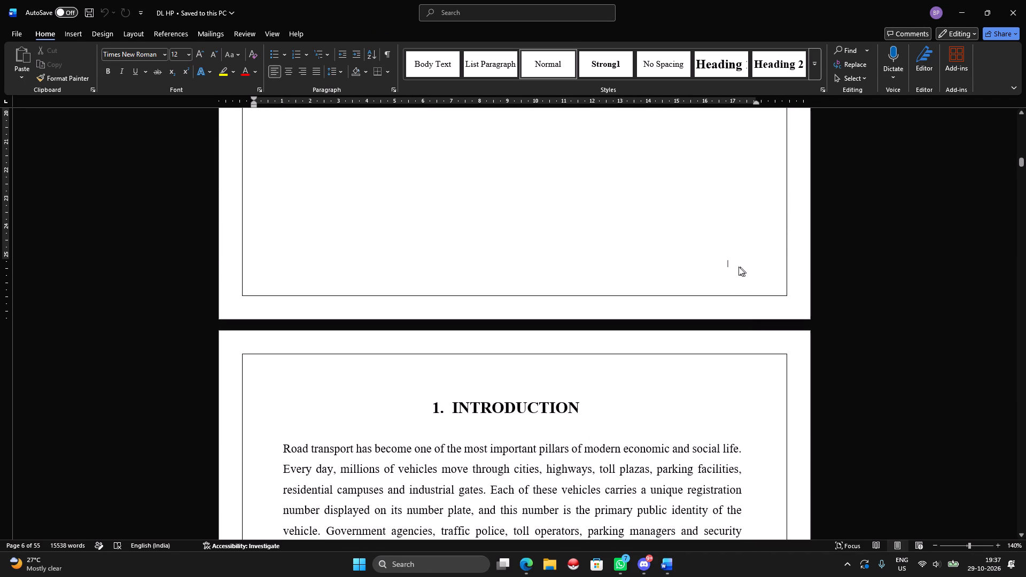
# Recheck the DL HP index table's page number entries against the footer number on the abstract page.
pyautogui.scroll(7, 670, 350)
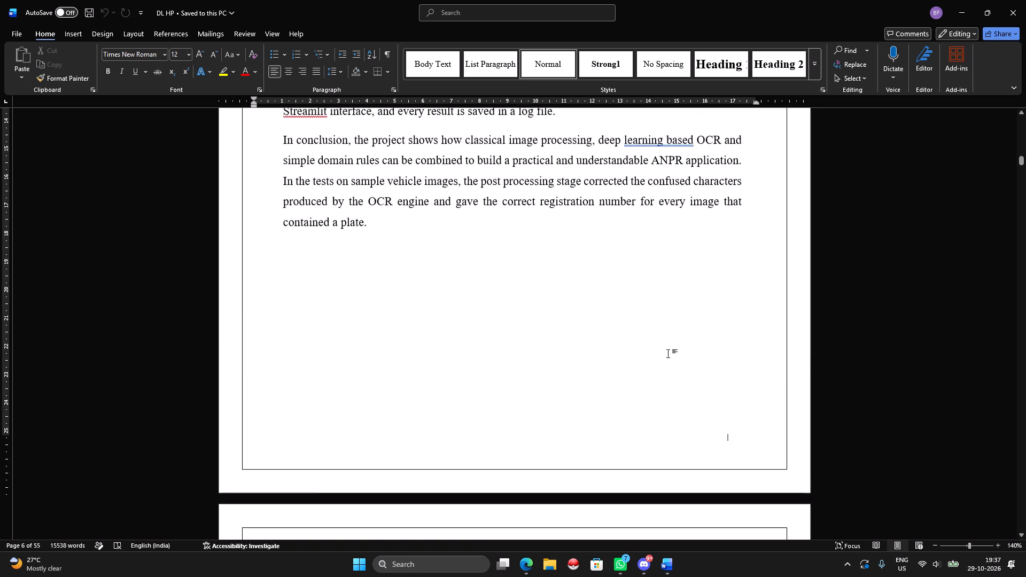
pyautogui.scroll(16, 668, 353)
pyautogui.scroll(16, 686, 353)
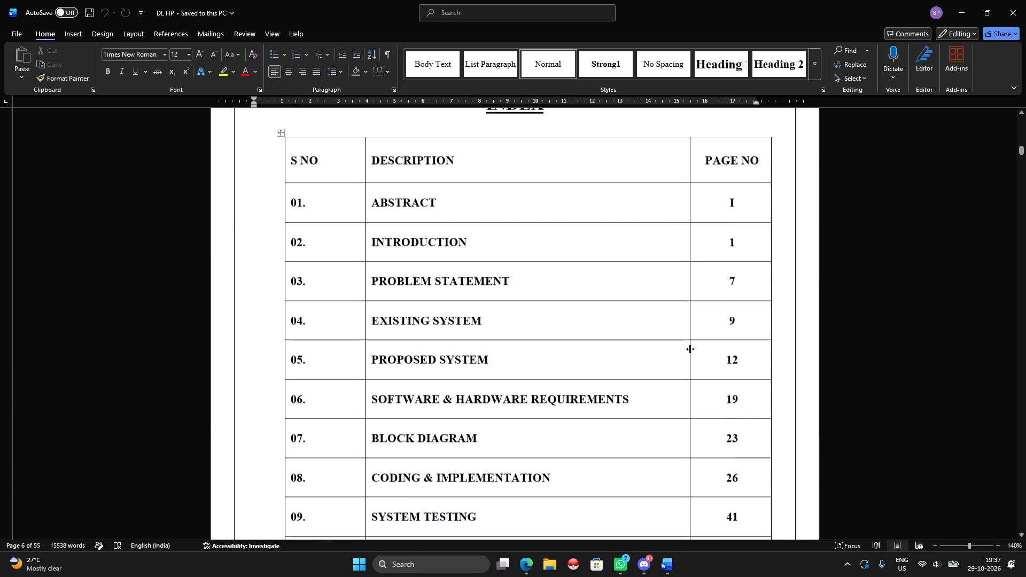
pyautogui.scroll(9, 690, 349)
pyautogui.scroll(-3, 690, 349)
pyautogui.scroll(1, 690, 348)
pyautogui.scroll(-20, 690, 346)
pyautogui.scroll(-2, 690, 346)
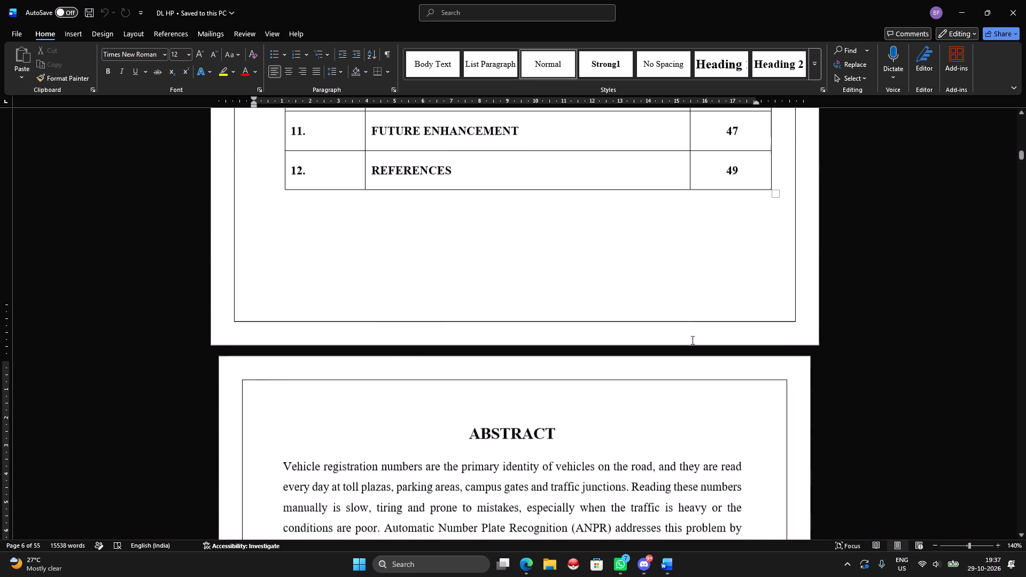
pyautogui.scroll(-16, 691, 340)
pyautogui.scroll(-5, 690, 341)
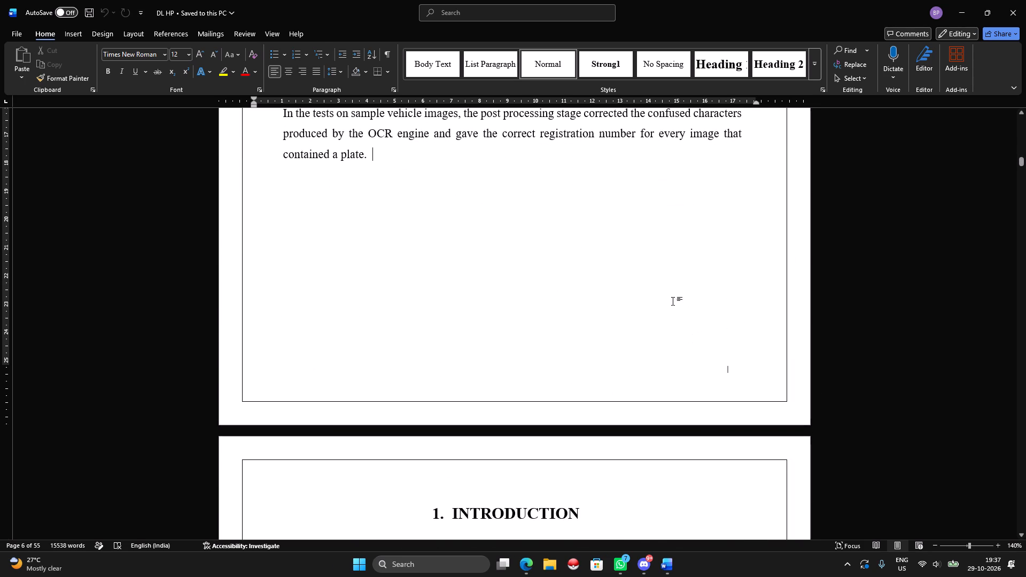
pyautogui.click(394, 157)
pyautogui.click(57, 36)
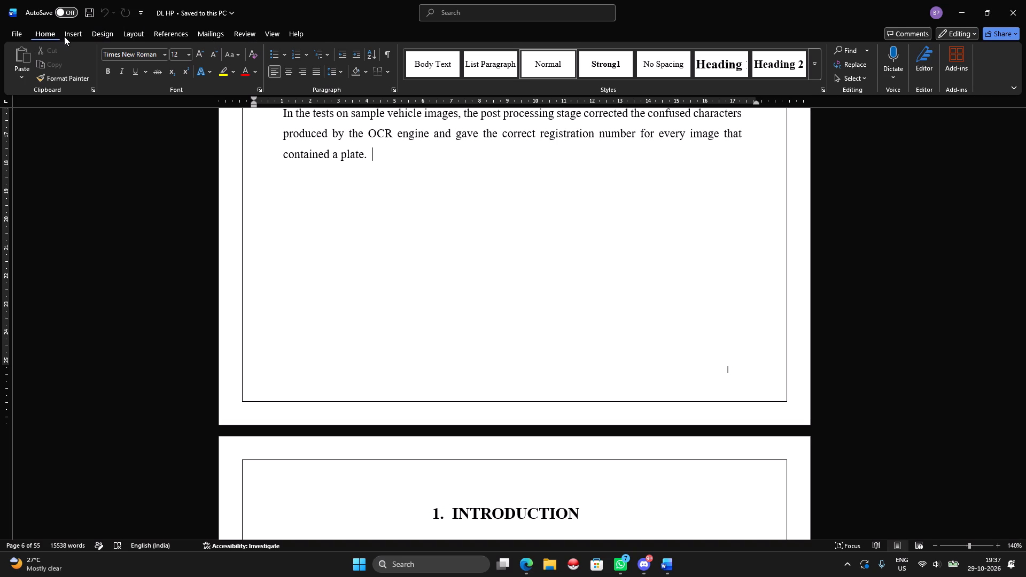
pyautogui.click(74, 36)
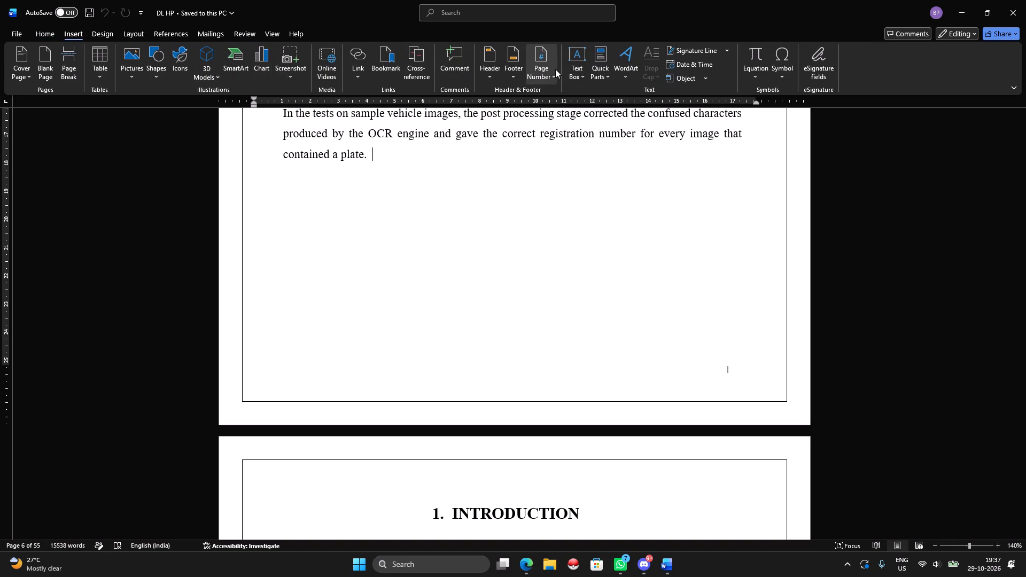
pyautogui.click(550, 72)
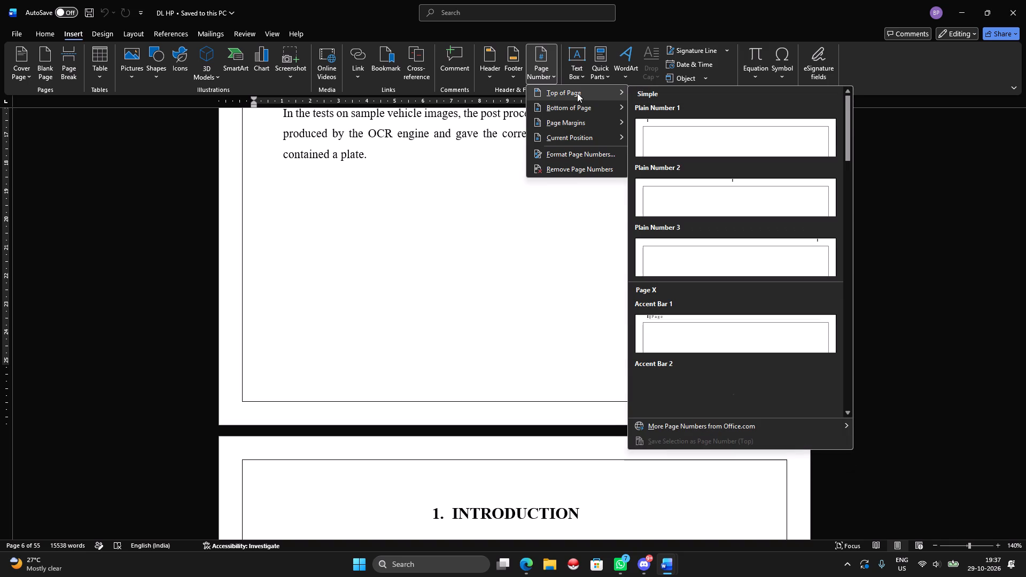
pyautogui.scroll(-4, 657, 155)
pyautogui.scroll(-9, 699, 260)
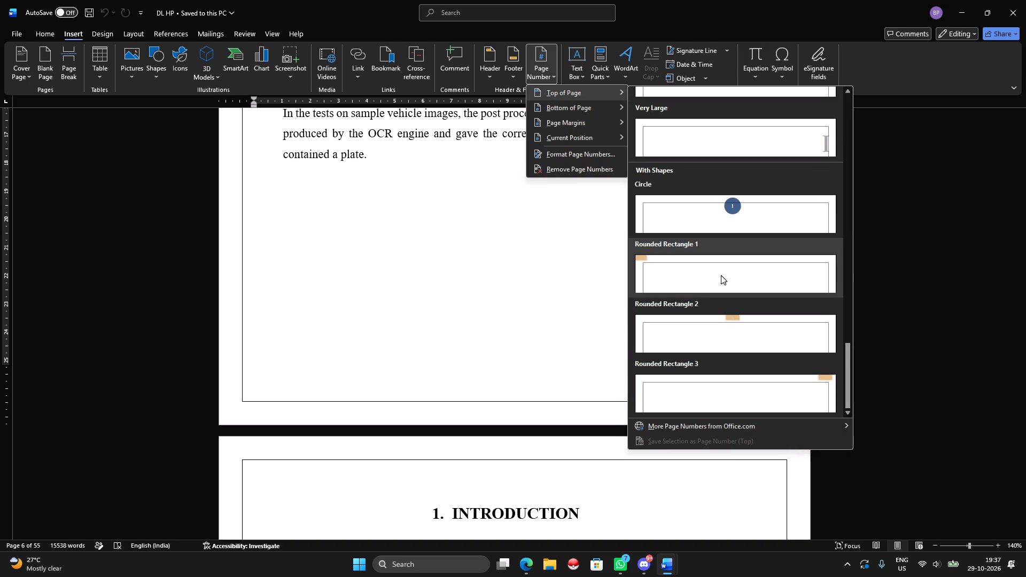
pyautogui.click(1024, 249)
# Look over the DL HP report's index page once more and switch back to the DL PBL report.
pyautogui.scroll(20, 714, 300)
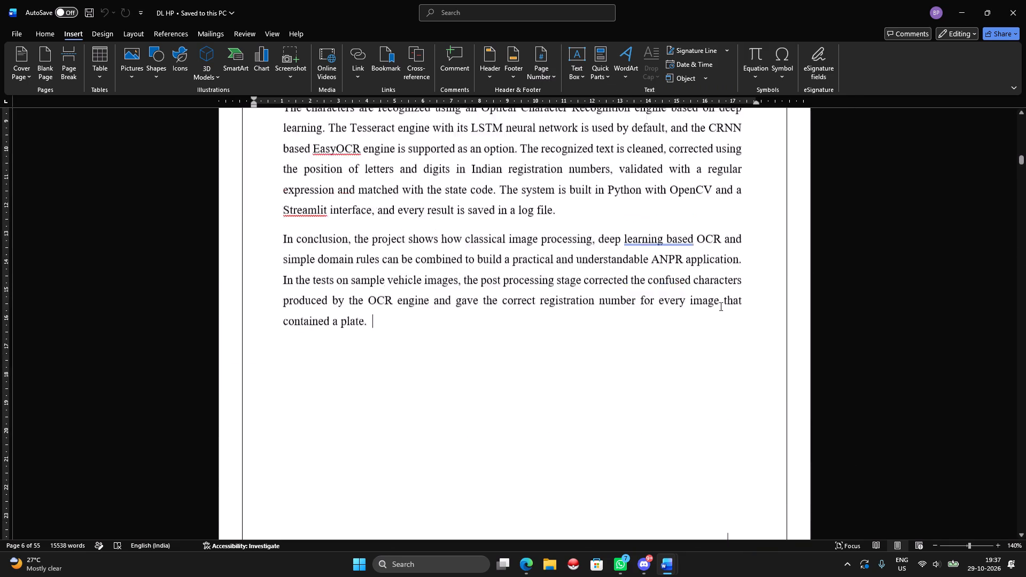
pyautogui.scroll(20, 720, 306)
pyautogui.scroll(17, 720, 306)
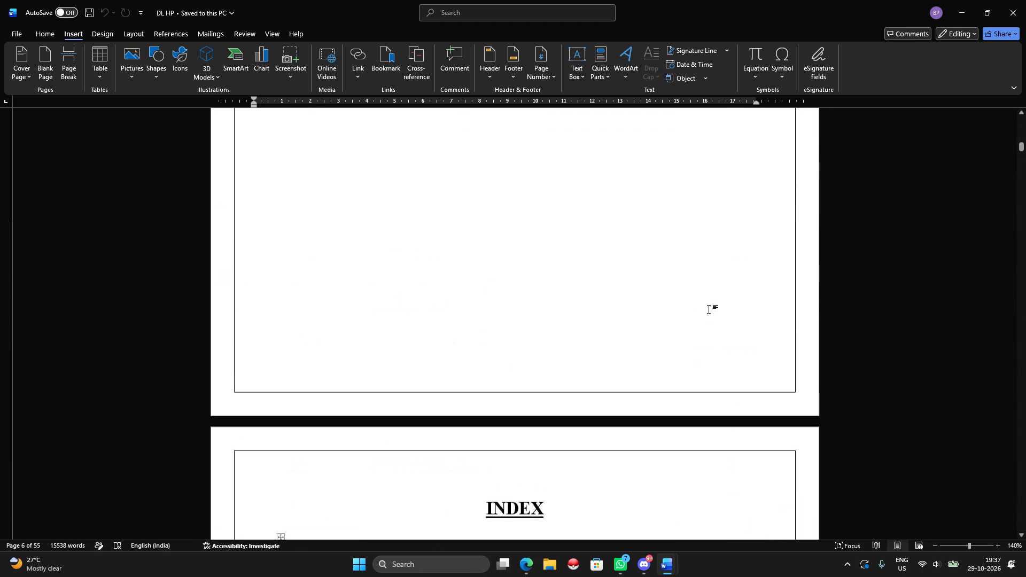
pyautogui.scroll(15, 709, 309)
pyautogui.scroll(-17, 708, 309)
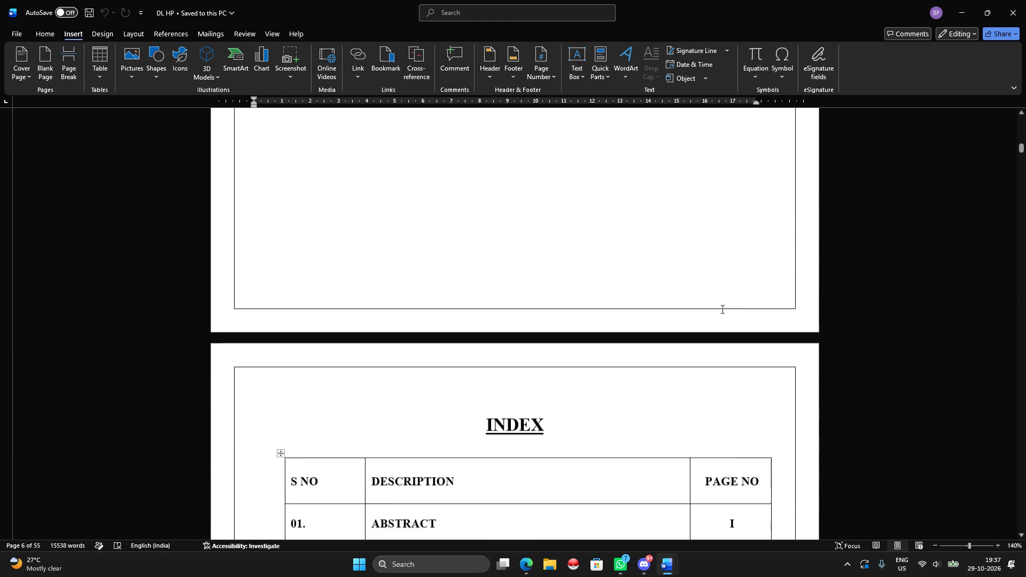
pyautogui.click(962, 1)
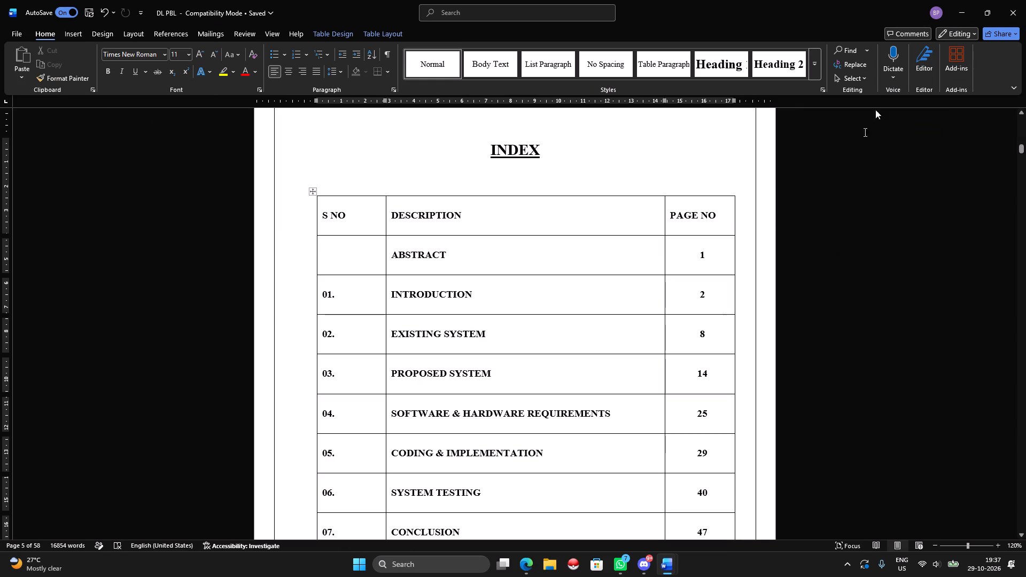
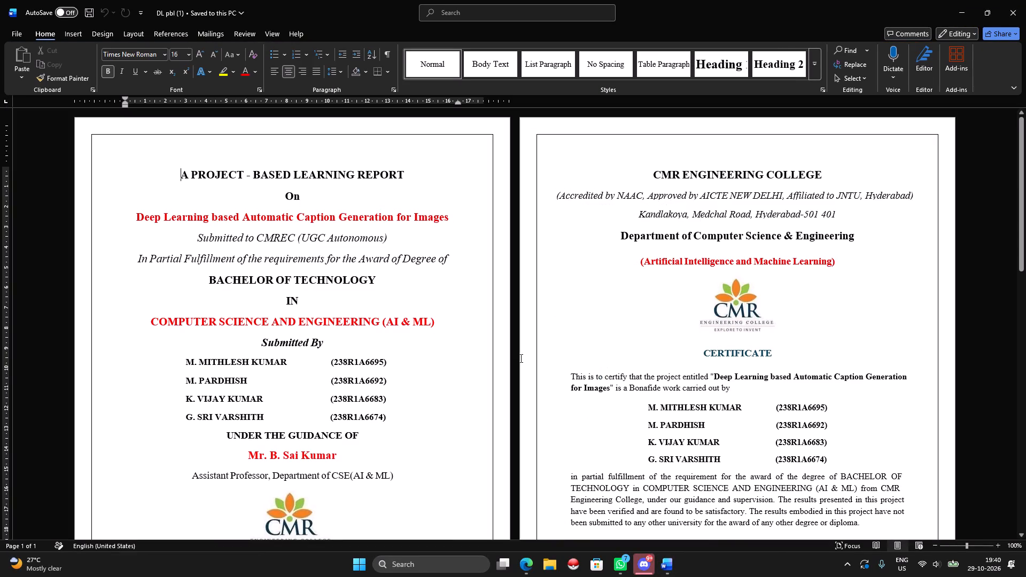
# Look through the DL PBL report's front matter from the title page to the index table's page numbers.
pyautogui.keyDown('ctrl'); pyautogui.scroll(3, 523, 331); pyautogui.keyUp('ctrl')
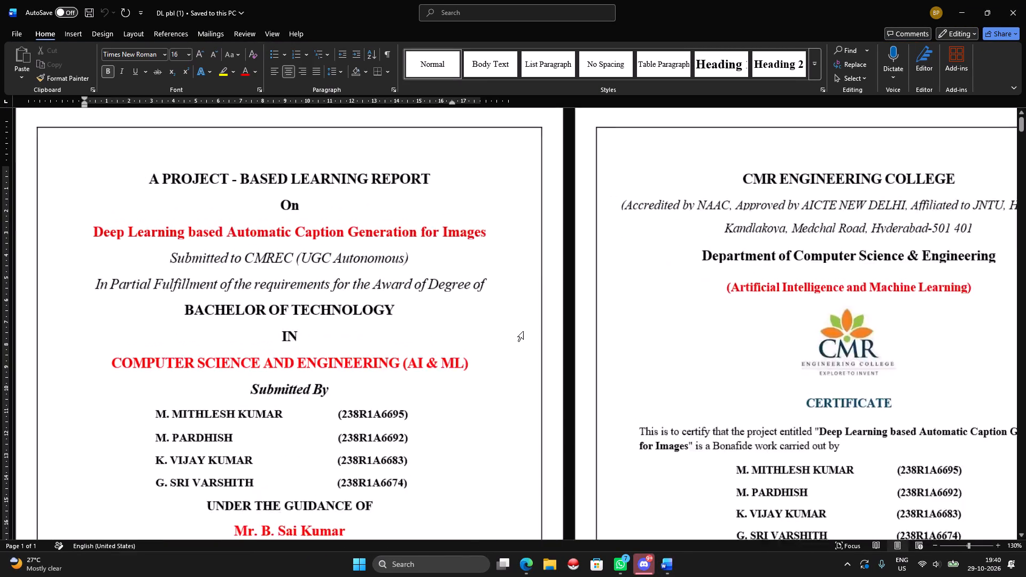
pyautogui.keyDown('ctrl'); pyautogui.scroll(1, 523, 331); pyautogui.keyUp('ctrl')
pyautogui.scroll(-4, 569, 329)
pyautogui.scroll(5, 569, 329)
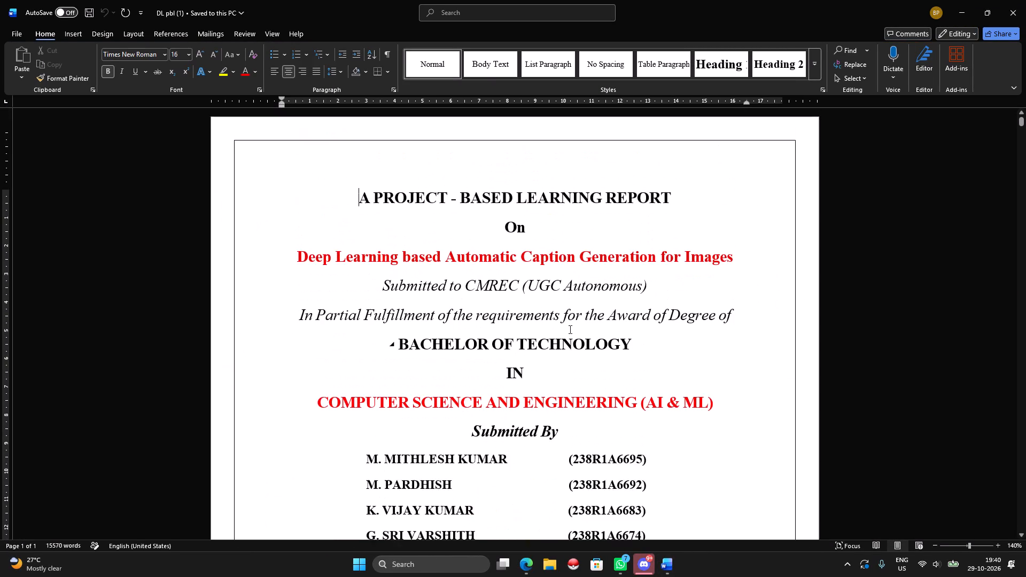
pyautogui.scroll(-16, 604, 320)
pyautogui.keyDown('ctrl'); pyautogui.scroll(-2, 616, 319); pyautogui.keyUp('ctrl')
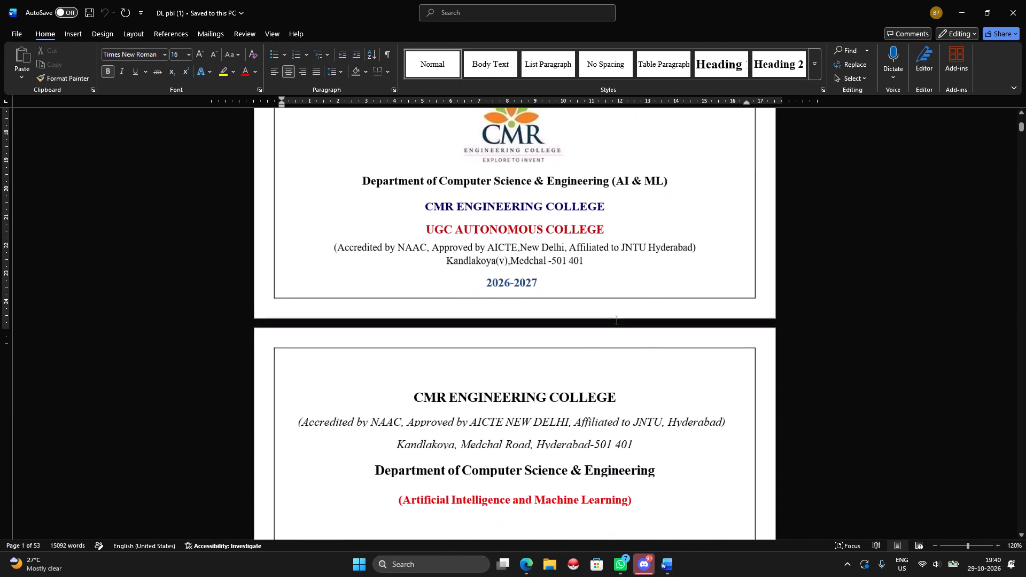
pyautogui.scroll(-9, 616, 319)
pyautogui.scroll(-3, 606, 377)
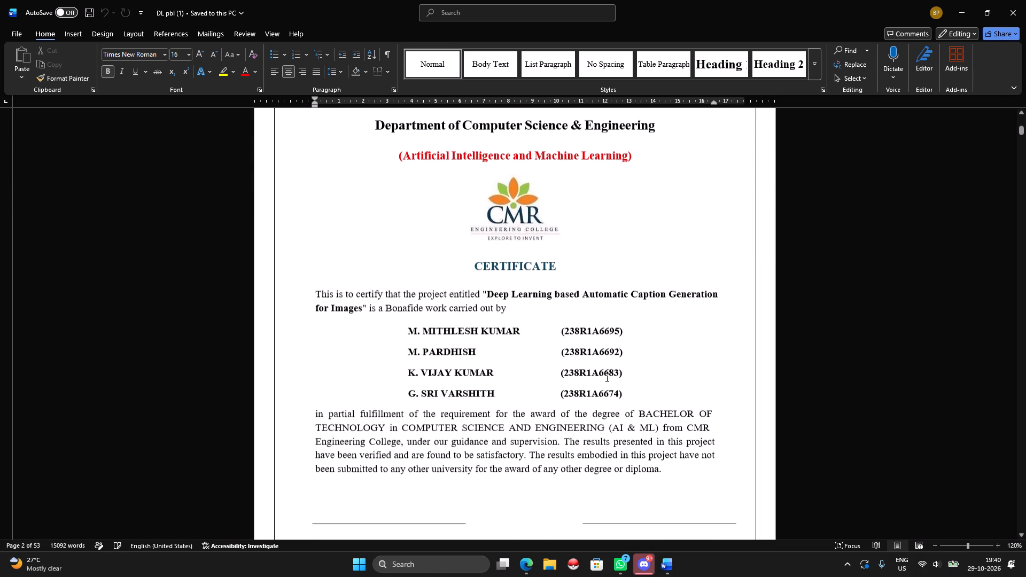
pyautogui.scroll(-18, 606, 377)
pyautogui.scroll(-7, 609, 379)
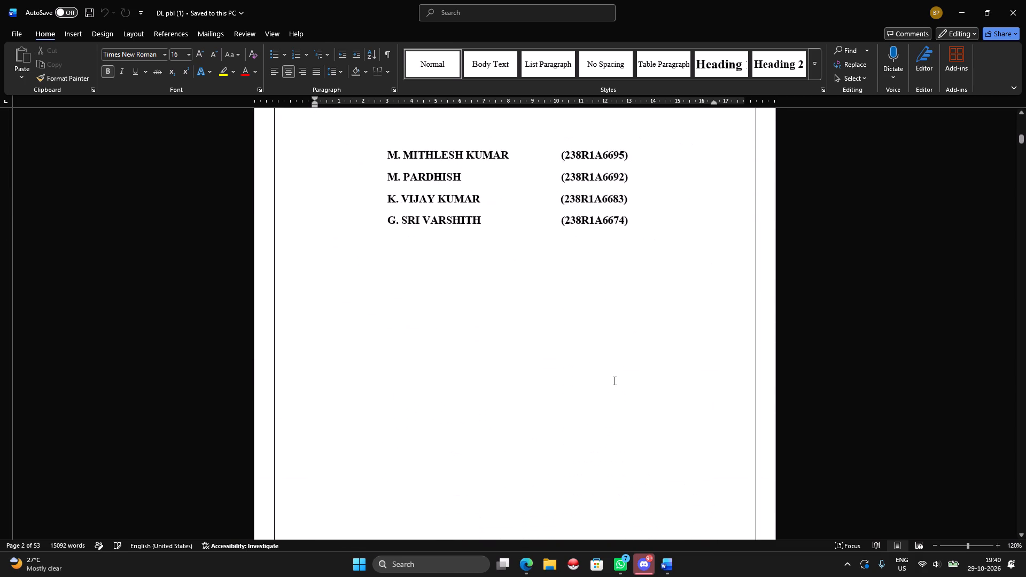
pyautogui.scroll(-9, 614, 380)
pyautogui.scroll(-13, 667, 392)
pyautogui.scroll(-16, 627, 391)
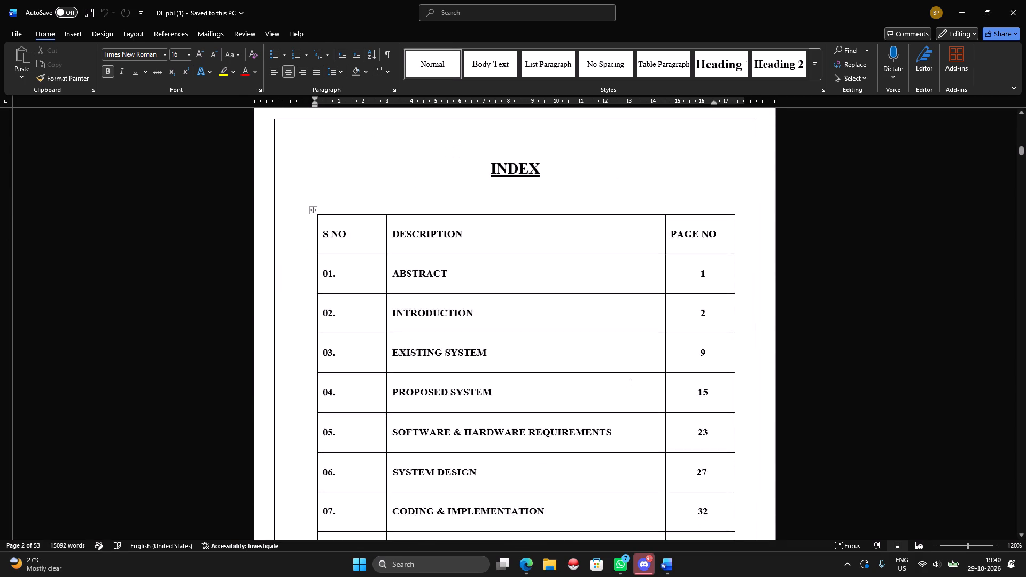
pyautogui.scroll(-5, 629, 383)
pyautogui.scroll(2, 647, 380)
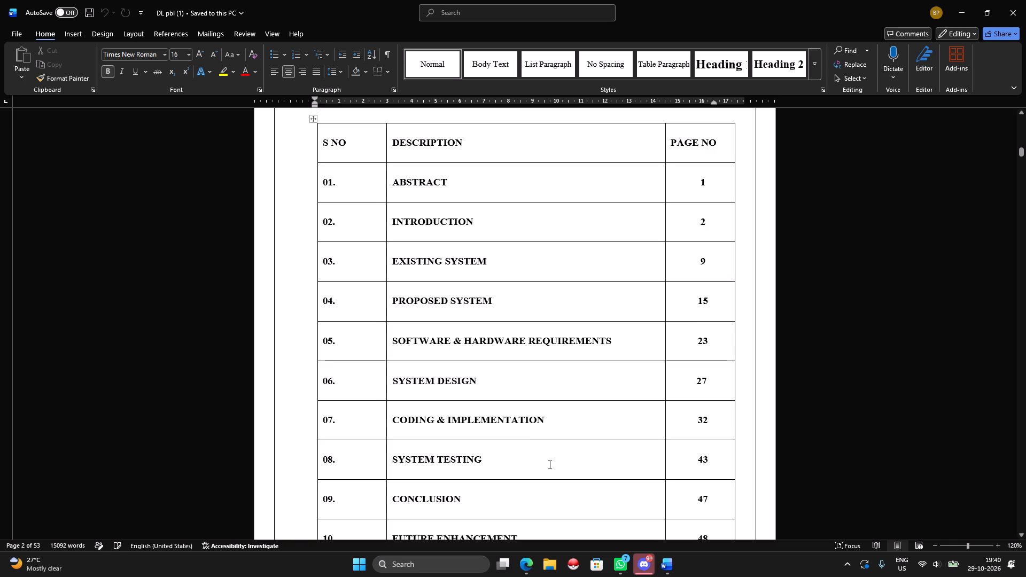
# Go back over the acknowledgement, declaration, certificate and title pages, checking the listed students' details.
pyautogui.scroll(4, 533, 440)
pyautogui.scroll(15, 590, 394)
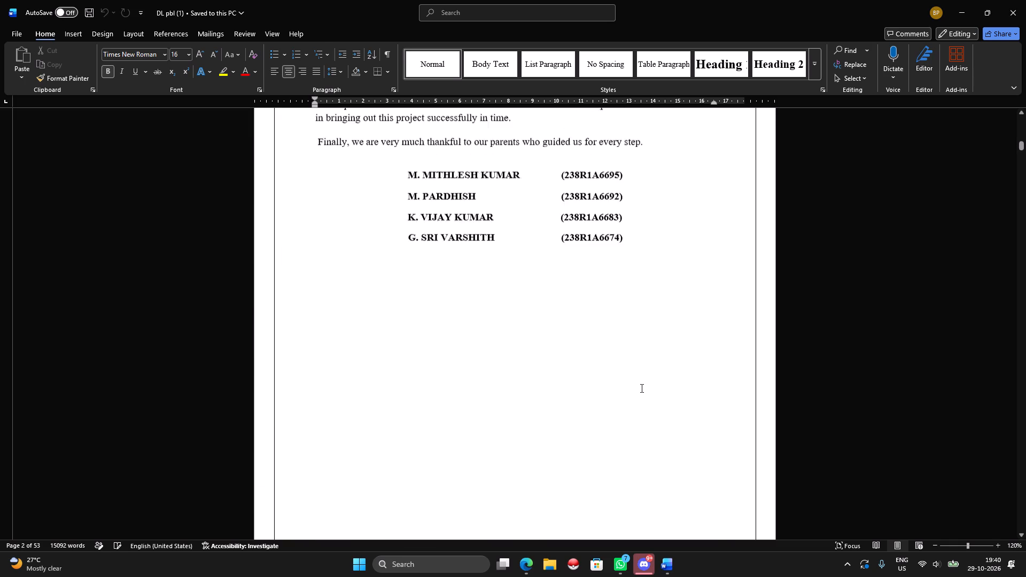
pyautogui.scroll(20, 641, 388)
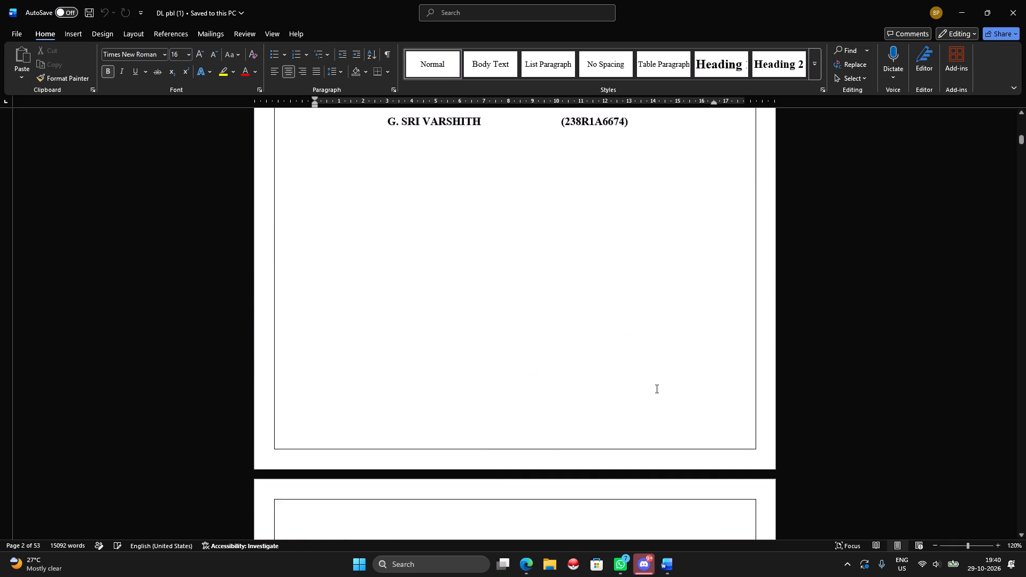
pyautogui.scroll(19, 656, 388)
pyautogui.scroll(-1, 659, 388)
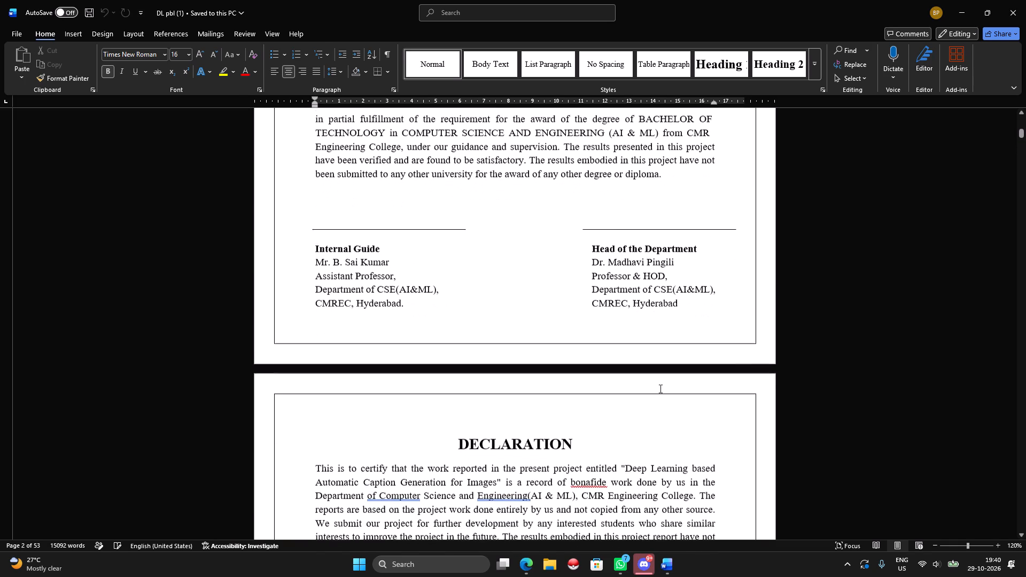
pyautogui.scroll(1, 535, 410)
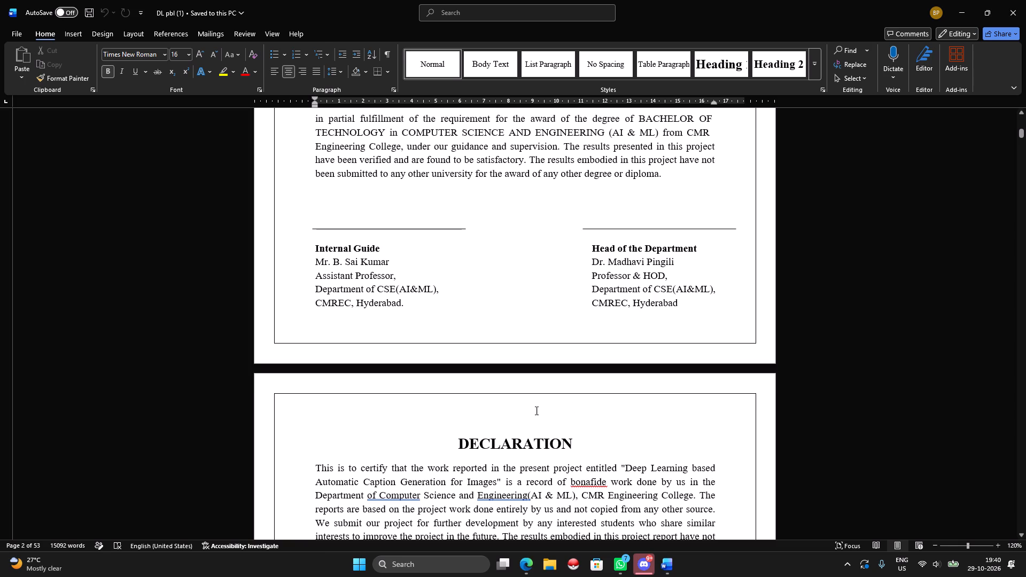
pyautogui.scroll(10, 547, 484)
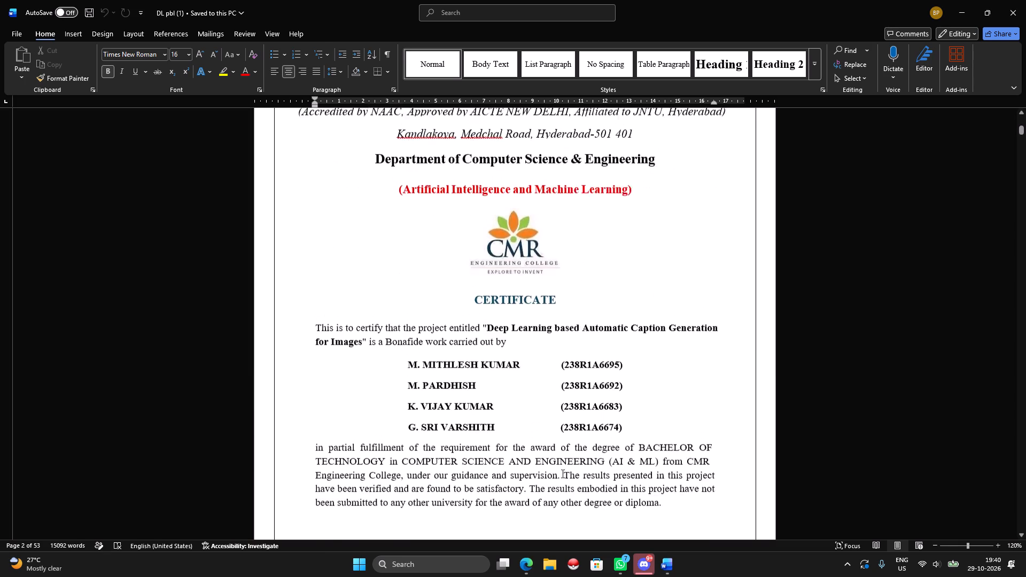
pyautogui.scroll(20, 562, 473)
pyautogui.scroll(7, 562, 473)
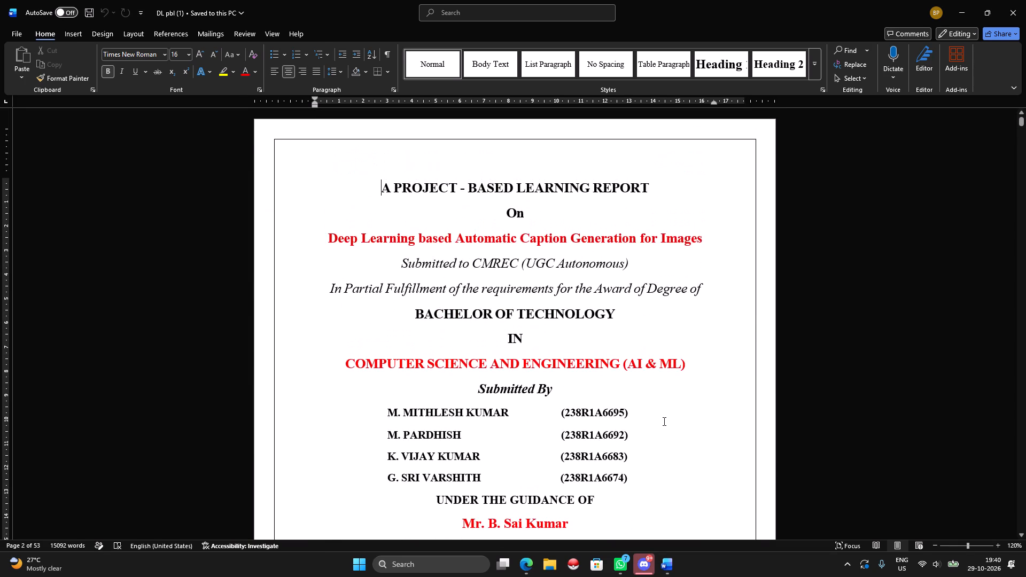
pyautogui.scroll(-13, 655, 423)
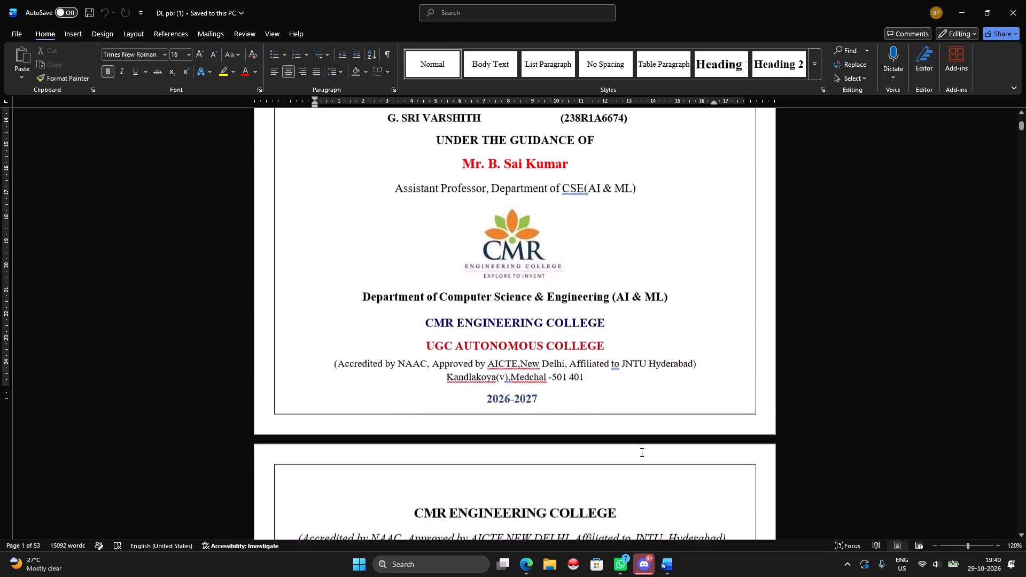
pyautogui.scroll(12, 641, 452)
pyautogui.scroll(-6, 610, 451)
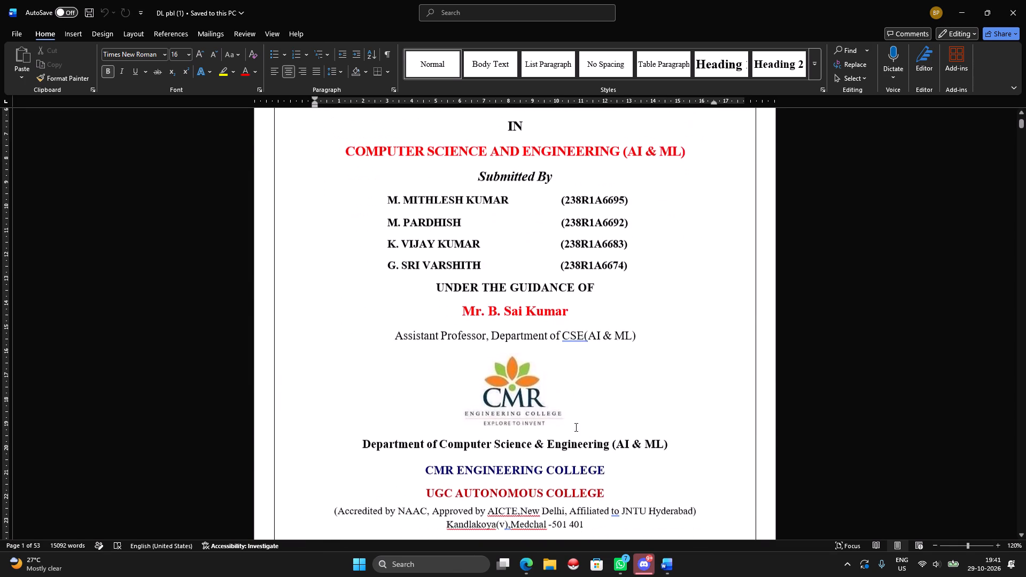
# Replace the first student's name under Submitted By on the title page and update the ending of that roll number.
pyautogui.scroll(2, 522, 325)
pyautogui.moveTo(508, 259); pyautogui.dragTo(391, 257)
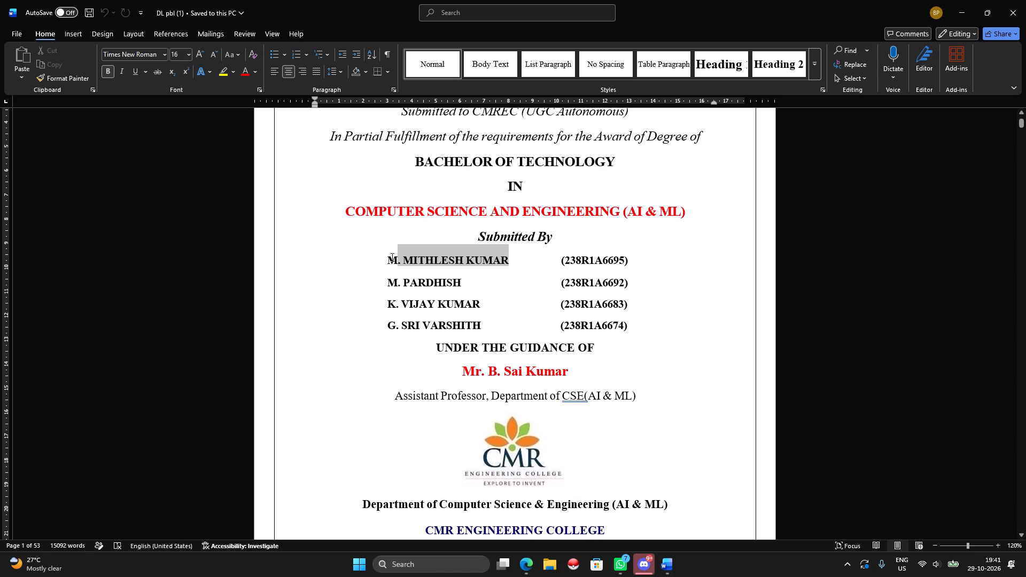
pyautogui.moveTo(391, 257); pyautogui.dragTo(385, 257)
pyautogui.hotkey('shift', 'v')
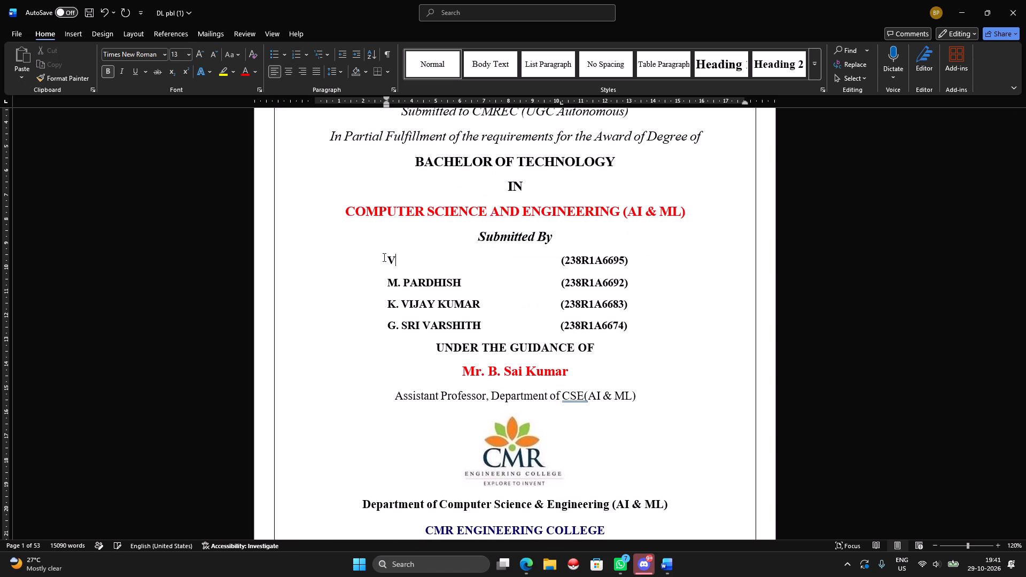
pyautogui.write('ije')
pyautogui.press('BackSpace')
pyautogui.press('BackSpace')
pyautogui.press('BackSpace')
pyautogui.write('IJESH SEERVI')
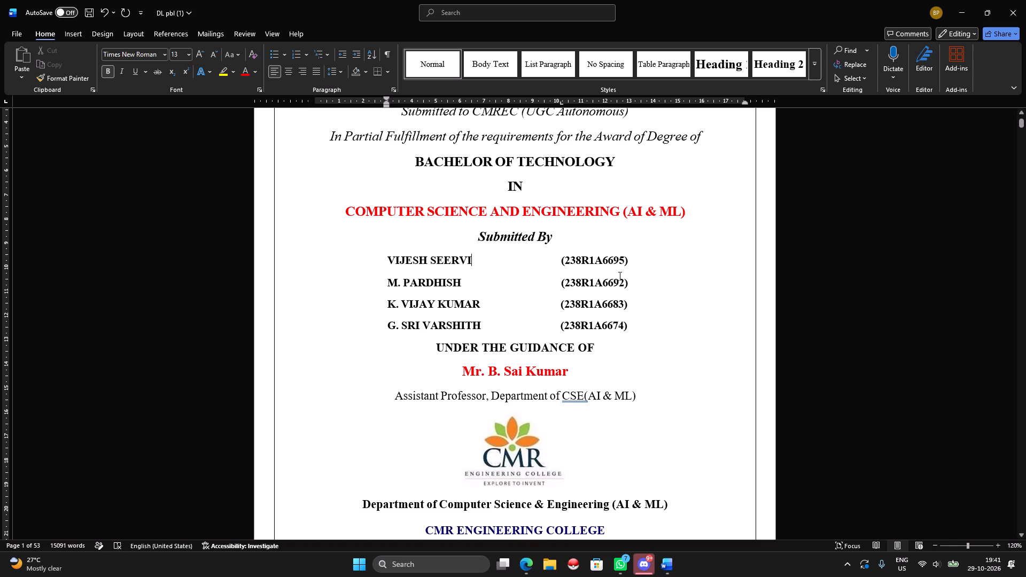
pyautogui.click(623, 258)
pyautogui.press('BackSpace')
pyautogui.press('BackSpace')
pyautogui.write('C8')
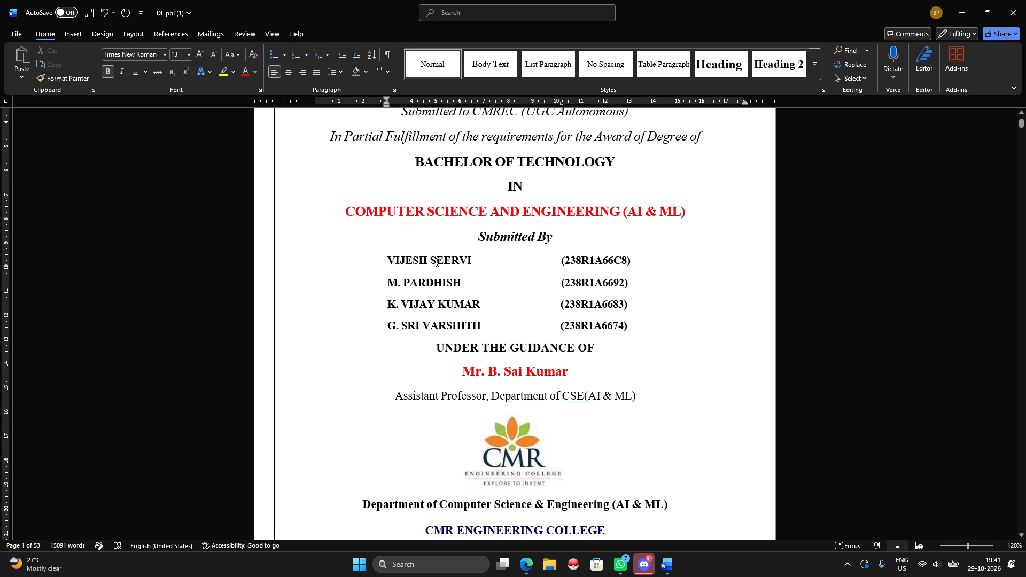
# Replace the second student's name on the title page and update the last two characters of that roll number.
pyautogui.moveTo(462, 283); pyautogui.dragTo(368, 284)
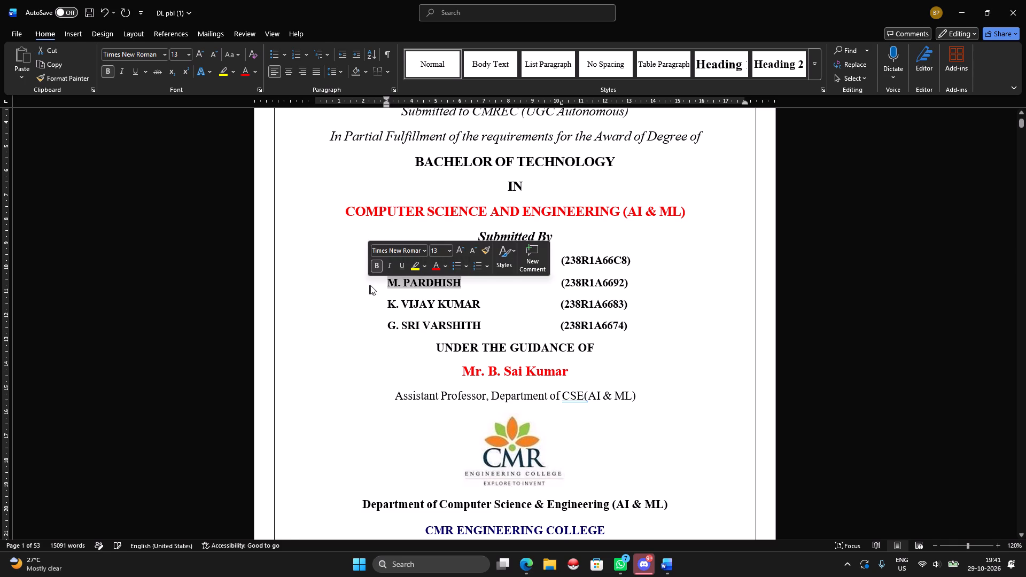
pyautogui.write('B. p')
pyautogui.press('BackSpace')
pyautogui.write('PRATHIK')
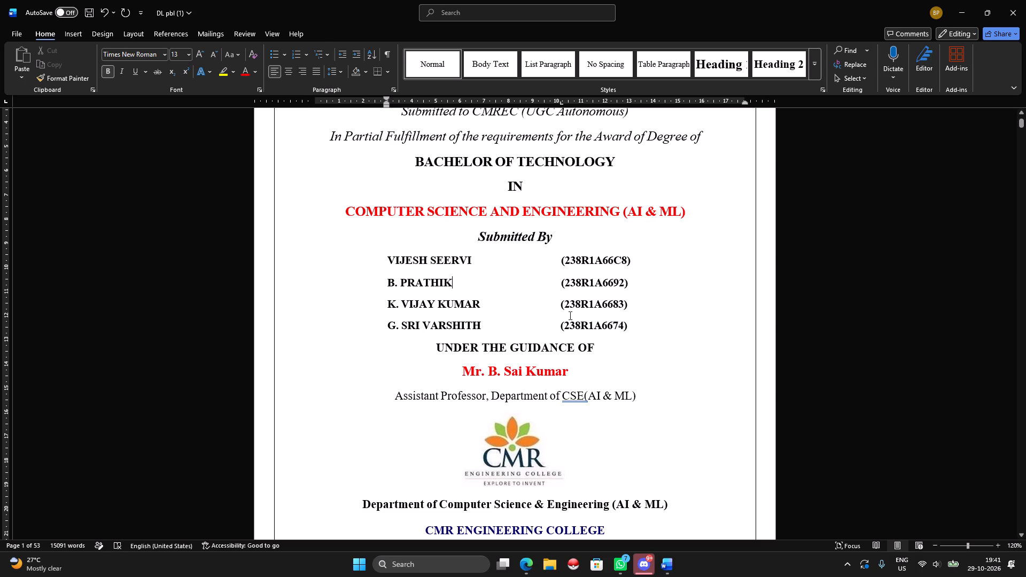
pyautogui.click(625, 286)
pyautogui.press('BackSpace')
pyautogui.press('BackSpace')
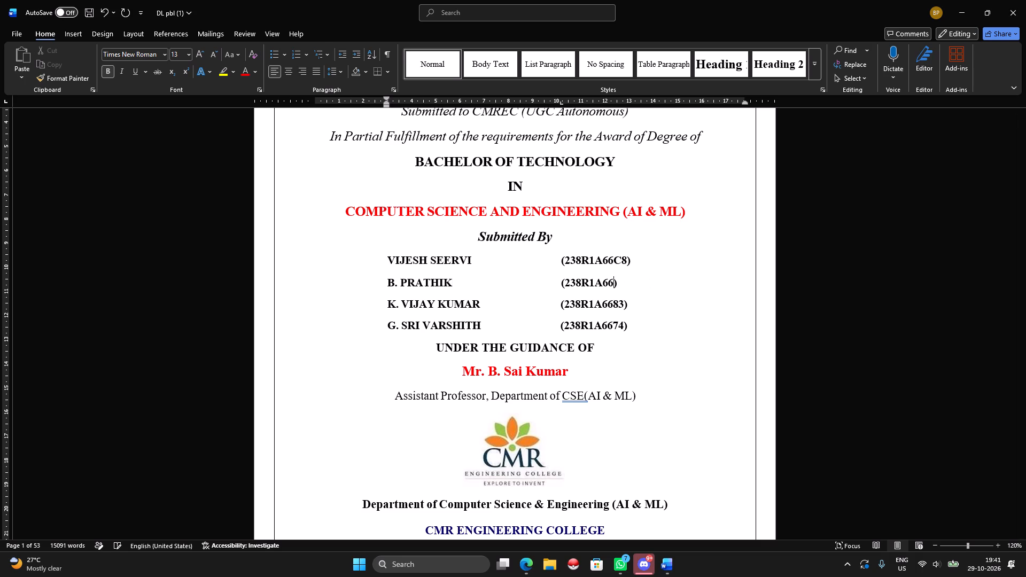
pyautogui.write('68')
# Replace the third student's name in the title page's Submitted By list with the new team member's name in capitals.
pyautogui.moveTo(481, 306); pyautogui.dragTo(423, 301)
pyautogui.moveTo(423, 301); pyautogui.dragTo(361, 301)
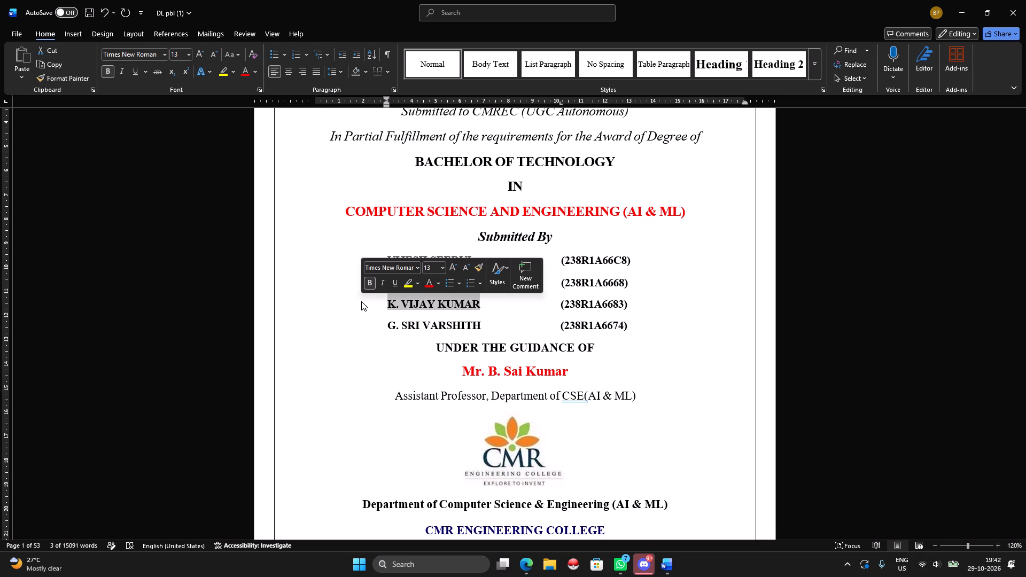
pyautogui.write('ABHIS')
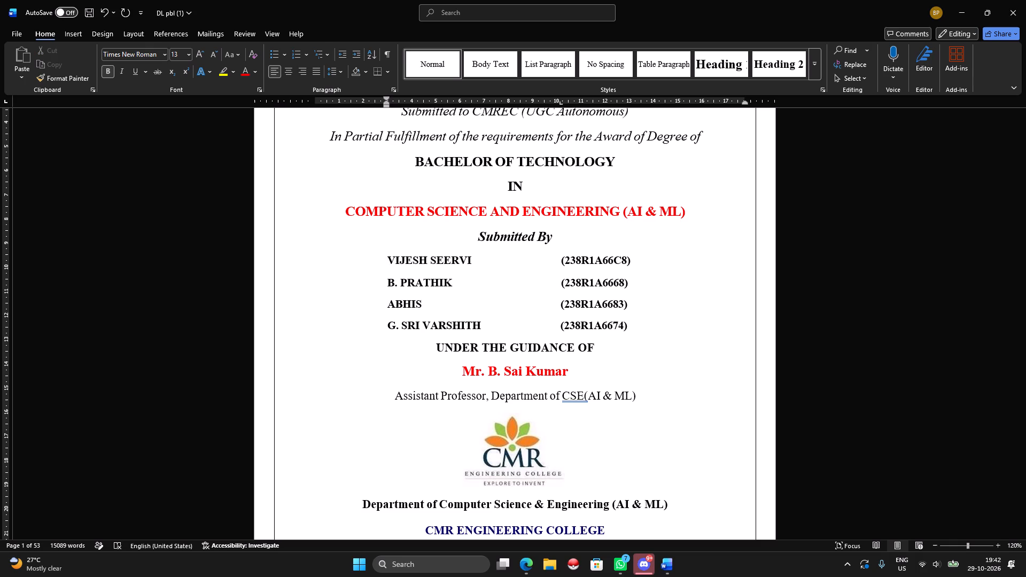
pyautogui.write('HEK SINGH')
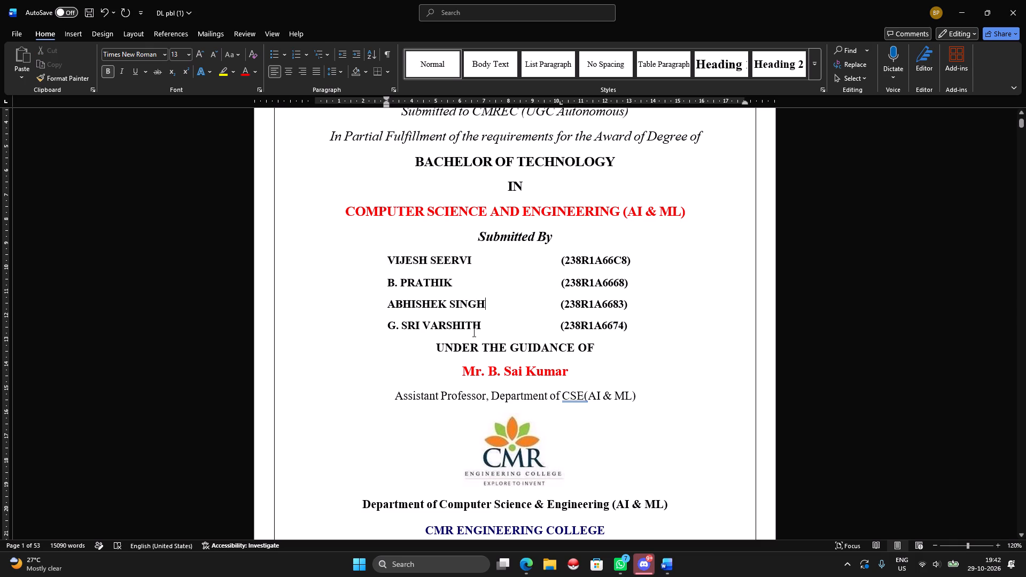
# Replace the fourth student's name in the title page's Submitted By list, correcting the surname's missing letters.
pyautogui.moveTo(483, 325); pyautogui.dragTo(382, 319)
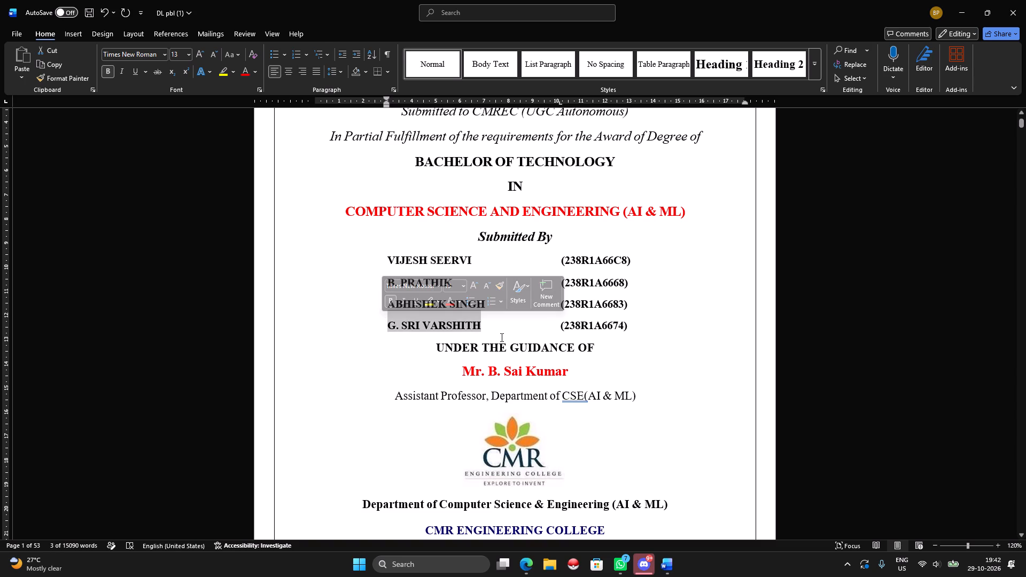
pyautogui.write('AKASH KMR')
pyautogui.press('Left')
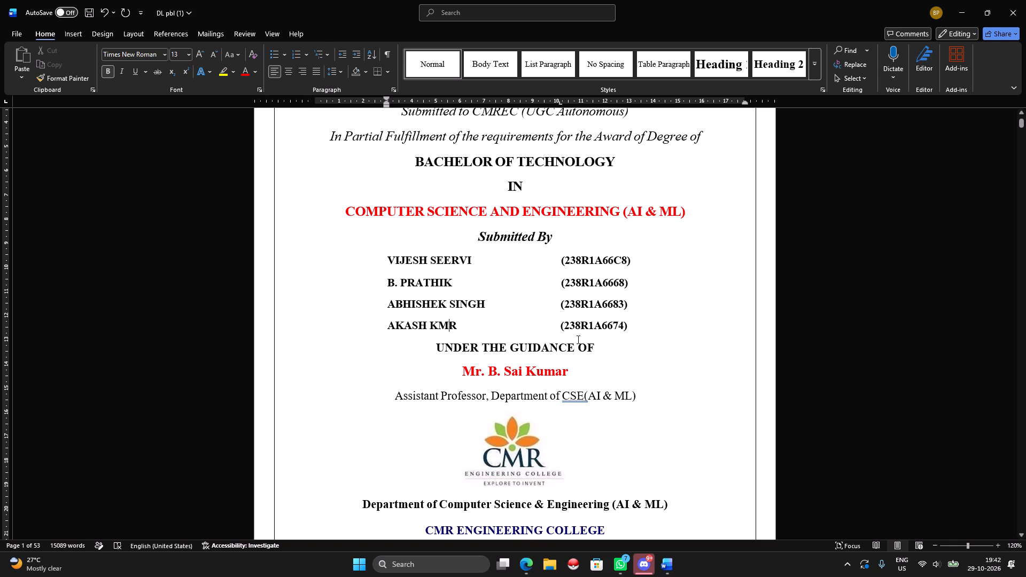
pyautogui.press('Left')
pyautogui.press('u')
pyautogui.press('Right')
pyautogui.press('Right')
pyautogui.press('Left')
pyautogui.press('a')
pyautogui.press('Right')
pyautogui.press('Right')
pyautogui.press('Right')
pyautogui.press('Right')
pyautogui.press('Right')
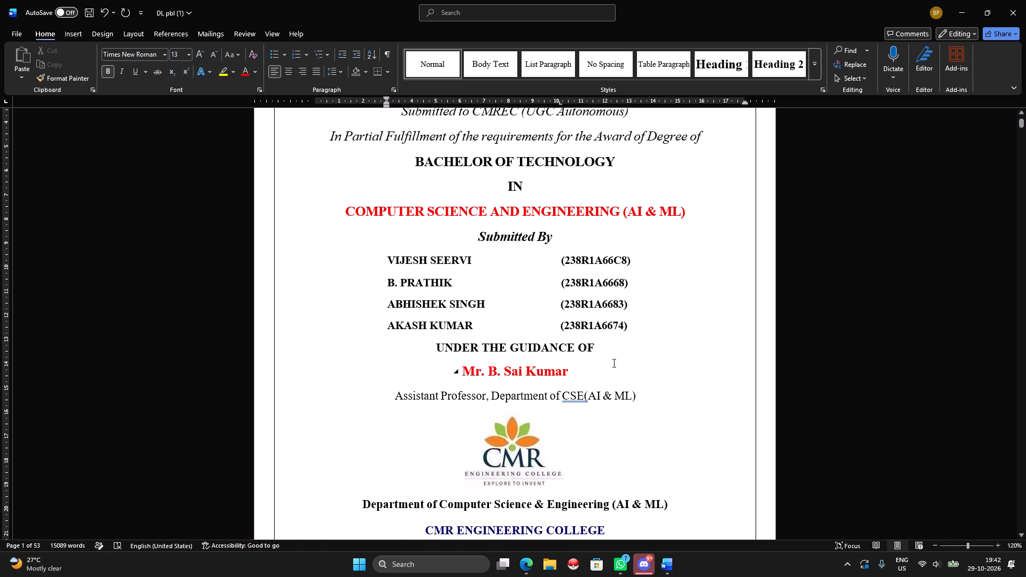
# Update the last two characters of the third student's roll number on the title page.
pyautogui.click(625, 306)
pyautogui.press('BackSpace')
pyautogui.press('BackSpace')
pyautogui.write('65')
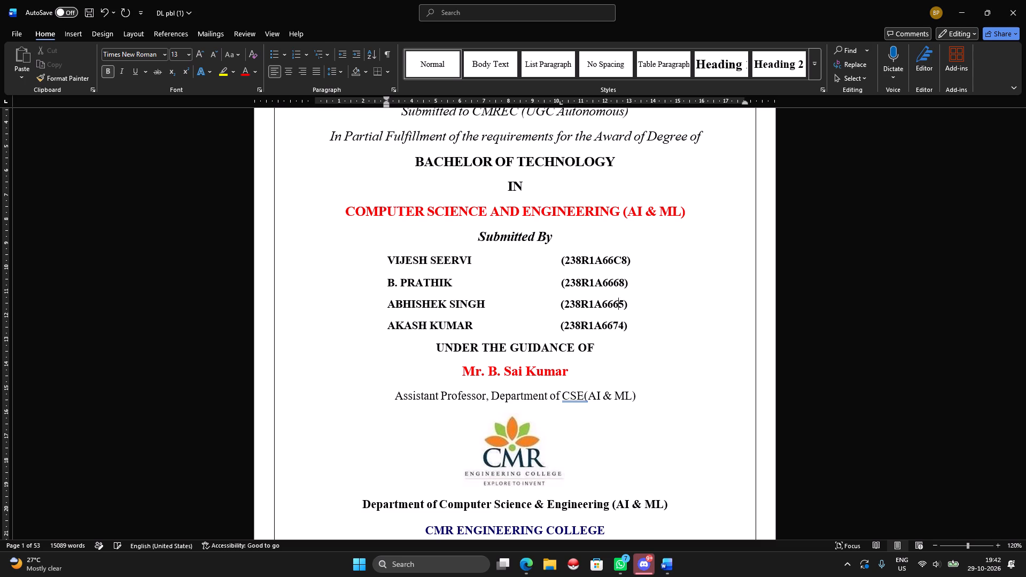
# Update the last two characters of the fourth student's roll number on the title page and look over the page.
pyautogui.click(625, 323)
pyautogui.press('BackSpace')
pyautogui.press('BackSpace')
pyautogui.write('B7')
pyautogui.scroll(-4, 580, 401)
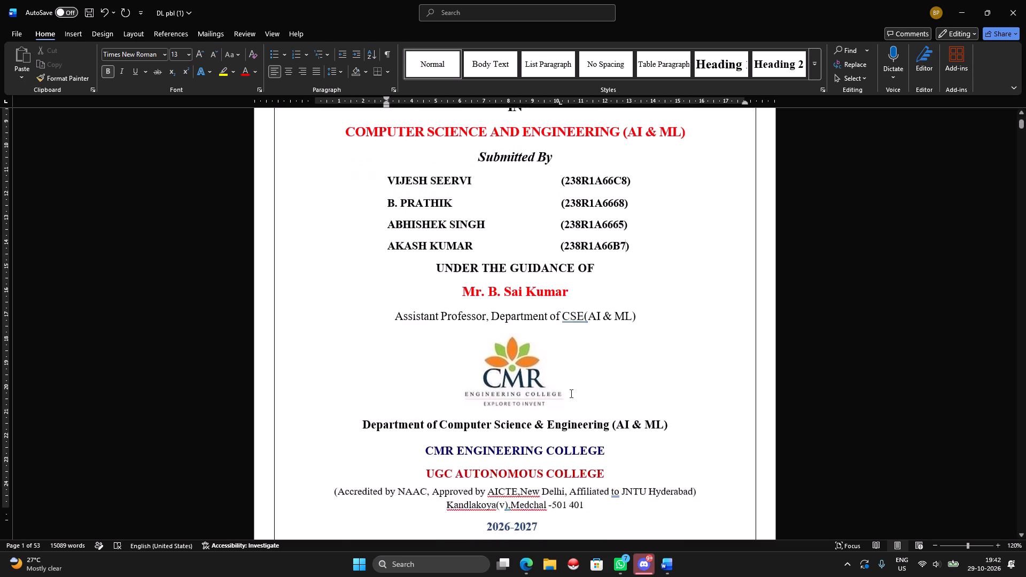
pyautogui.scroll(-4, 570, 393)
pyautogui.scroll(16, 520, 360)
pyautogui.scroll(-1, 605, 354)
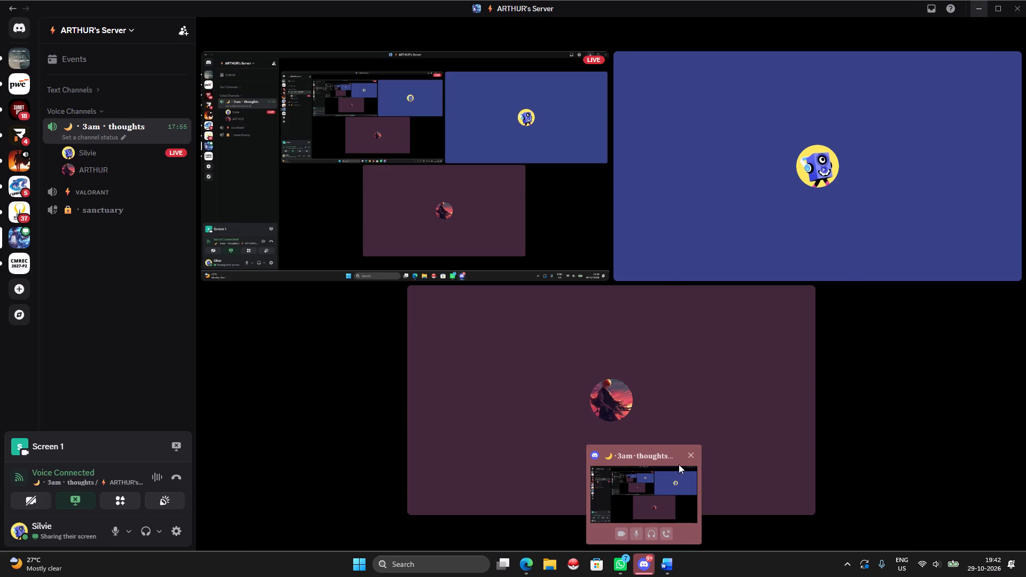
# Switch to the ChatGPT window in the browser.
pyautogui.click(539, 507)
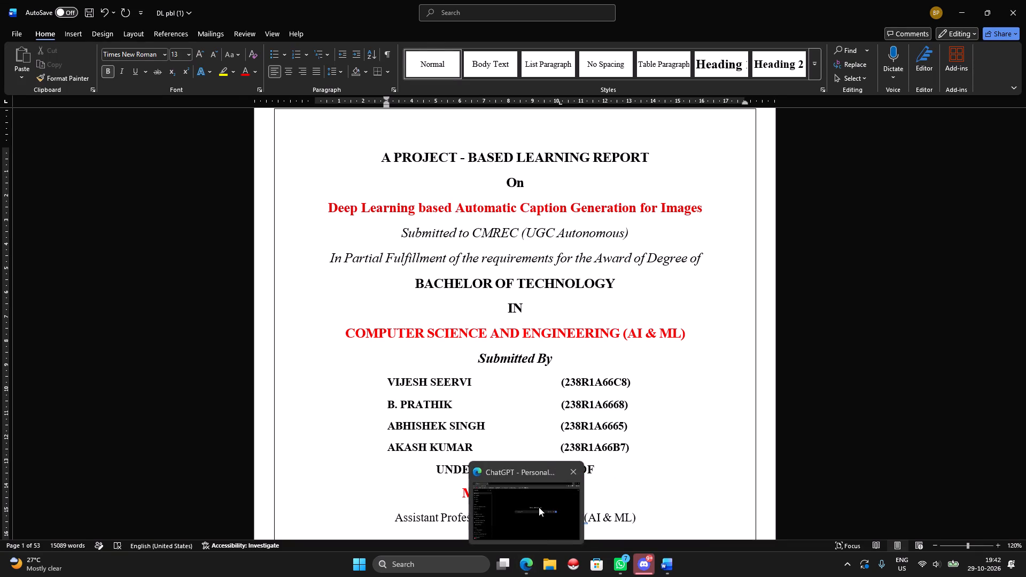
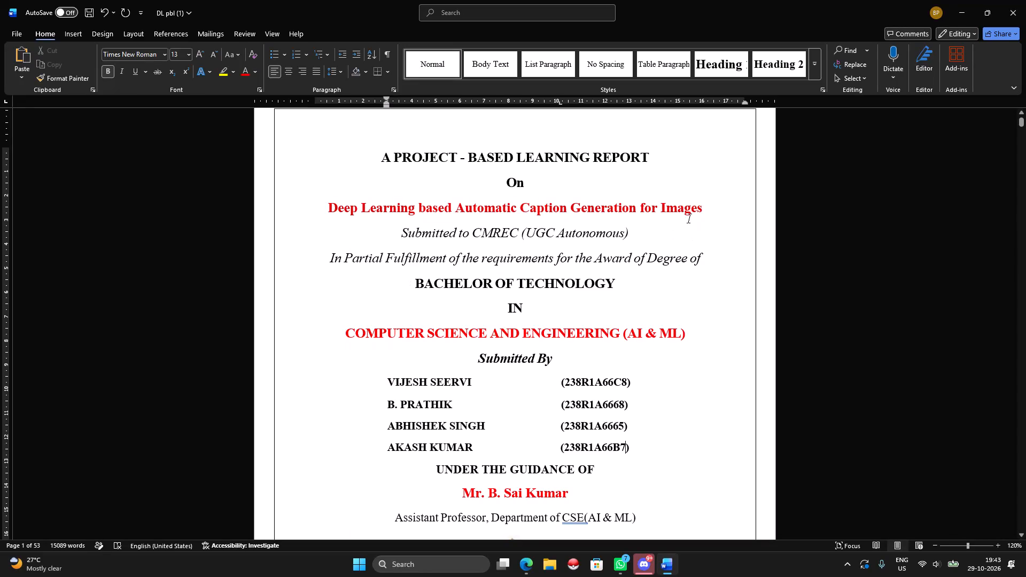
# Replace the project title on the title page with "Automatic Essay Scoring Using Natural Language Processing and Deep Learning".
pyautogui.moveTo(705, 209); pyautogui.dragTo(309, 206)
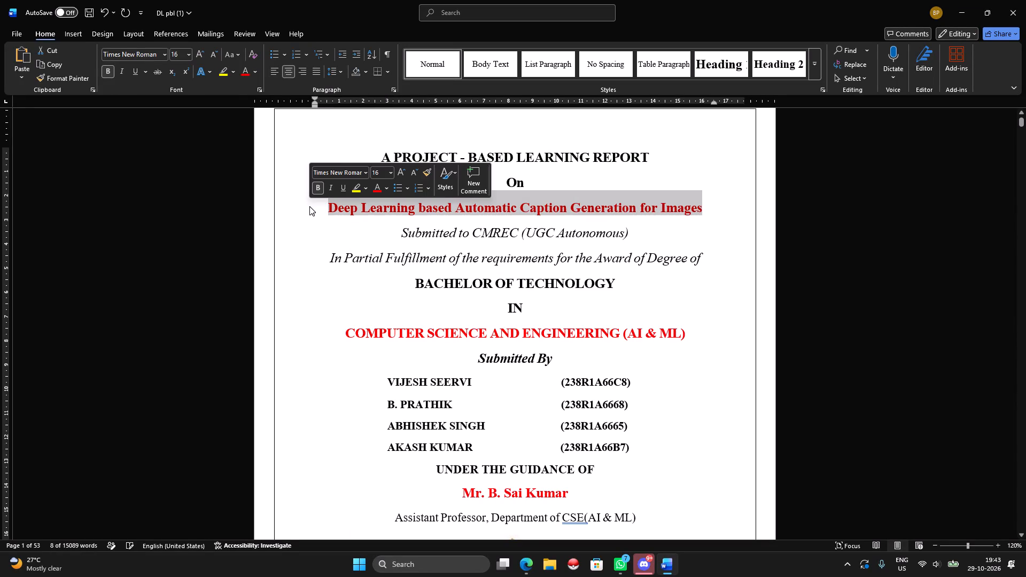
pyautogui.hotkey('ctrl', 'v')
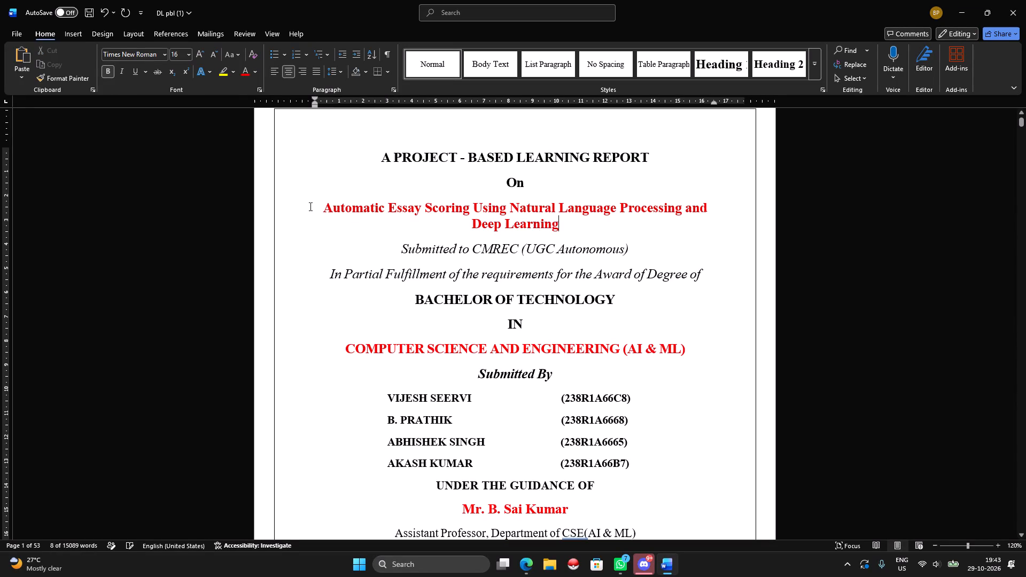
# Look over the title page from the project title down to the academic year at the page border.
pyautogui.scroll(-14, 579, 251)
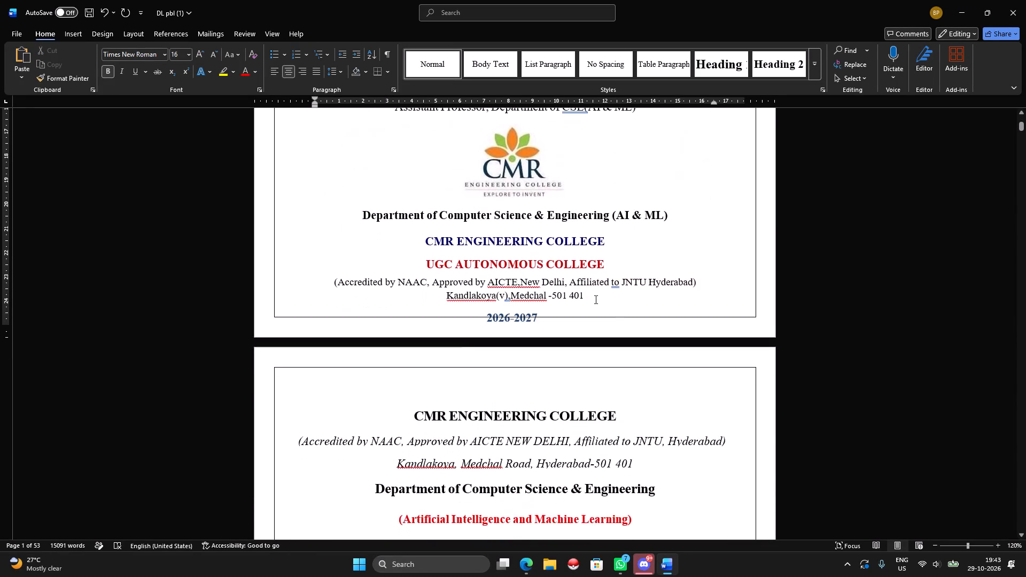
pyautogui.scroll(-2, 595, 299)
pyautogui.scroll(16, 578, 330)
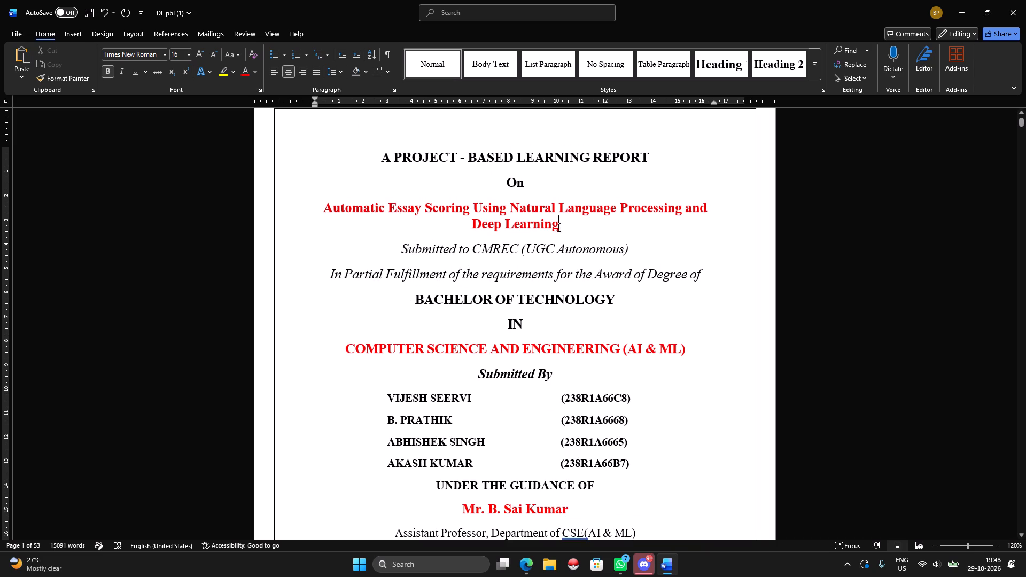
pyautogui.click(523, 194)
pyautogui.scroll(-4, 593, 249)
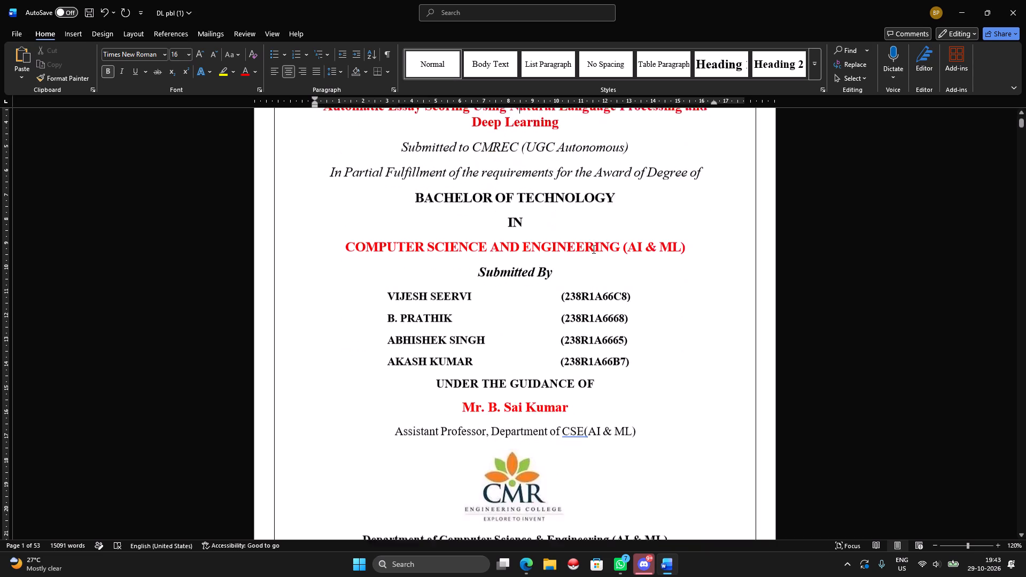
pyautogui.scroll(-8, 594, 250)
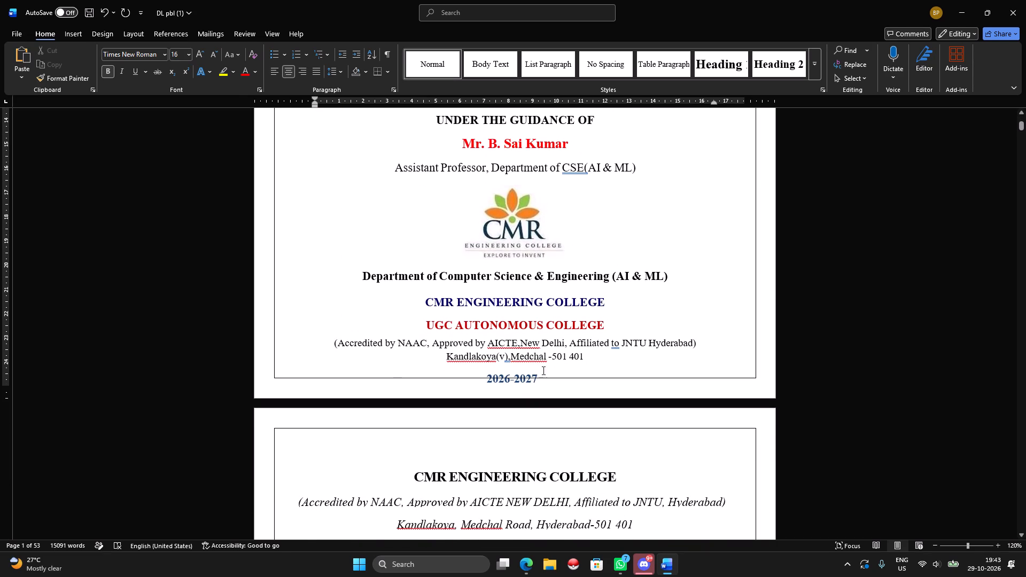
pyautogui.scroll(5, 556, 347)
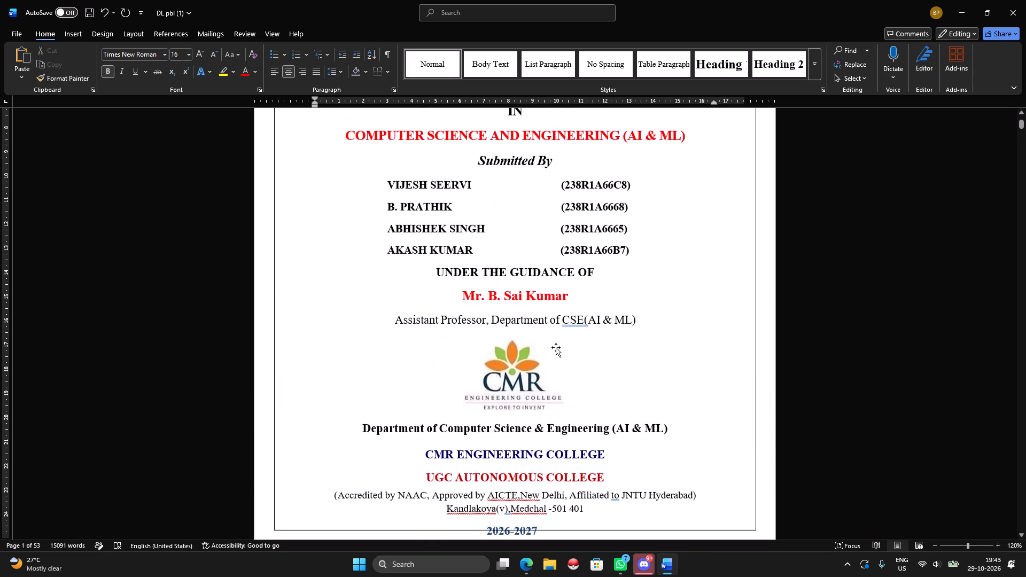
pyautogui.scroll(11, 555, 348)
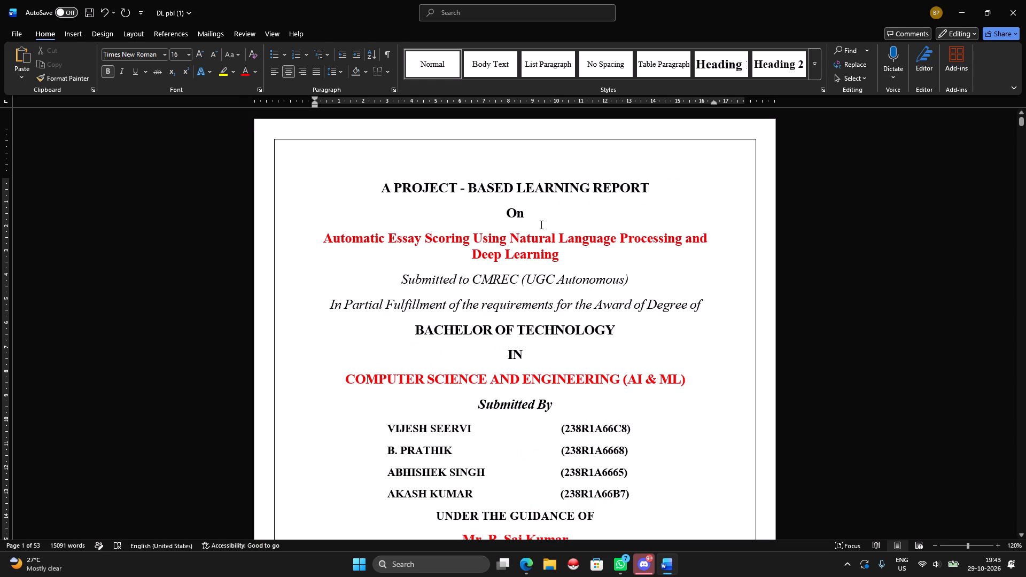
pyautogui.scroll(-9, 520, 250)
pyautogui.scroll(3, 530, 253)
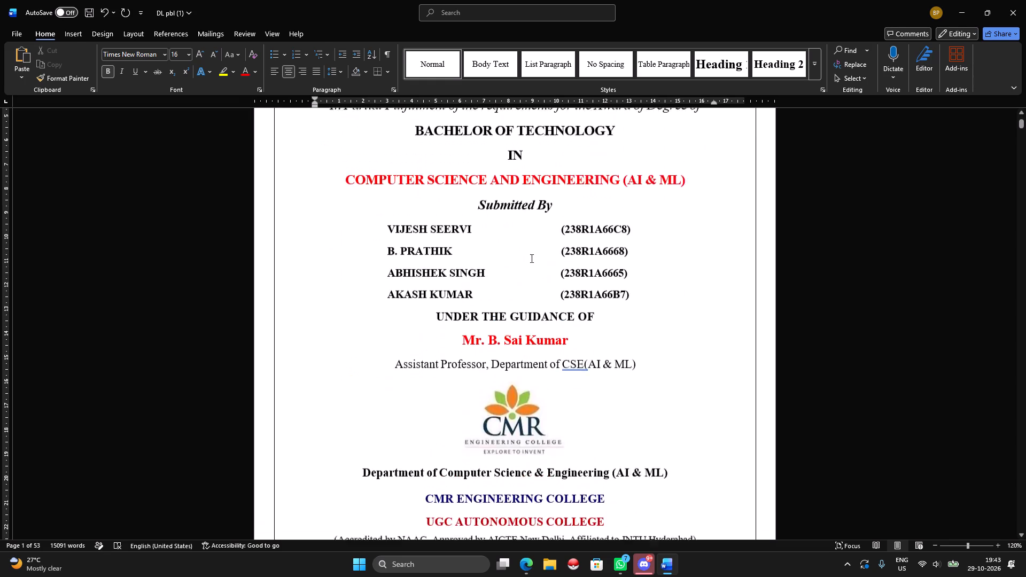
pyautogui.scroll(4, 531, 259)
pyautogui.scroll(-13, 550, 209)
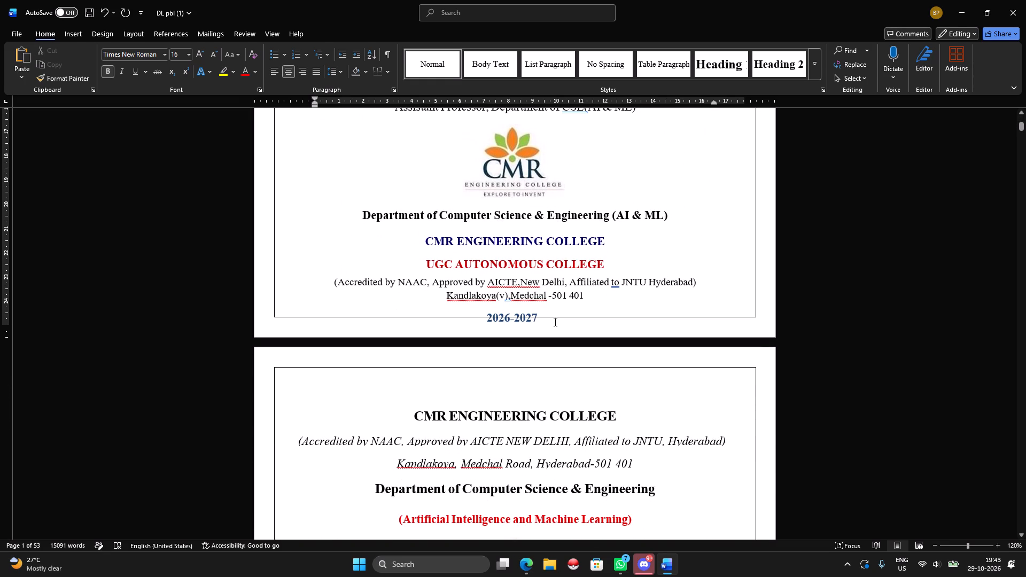
pyautogui.scroll(4, 542, 308)
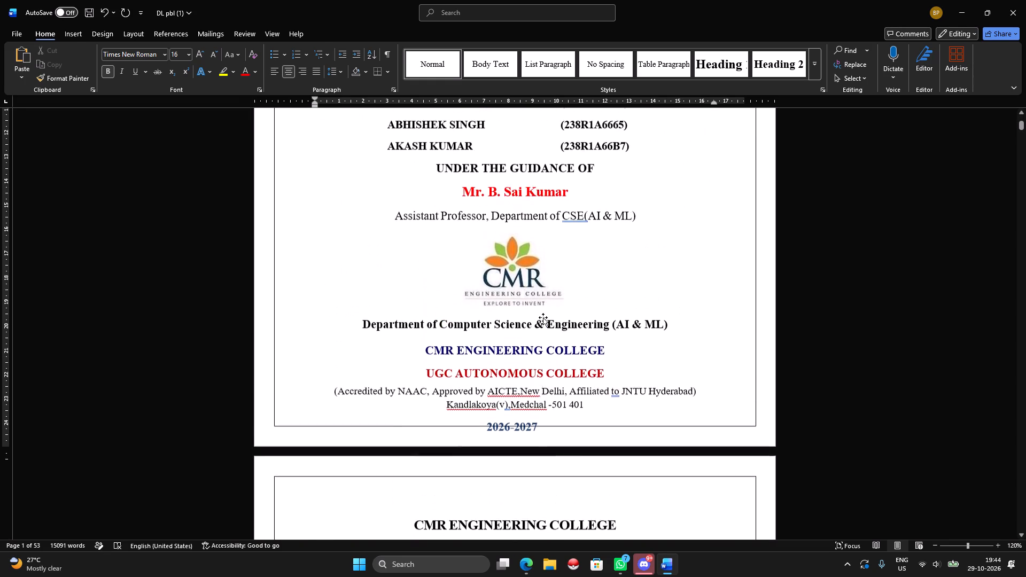
pyautogui.scroll(9, 543, 317)
pyautogui.scroll(-2, 615, 286)
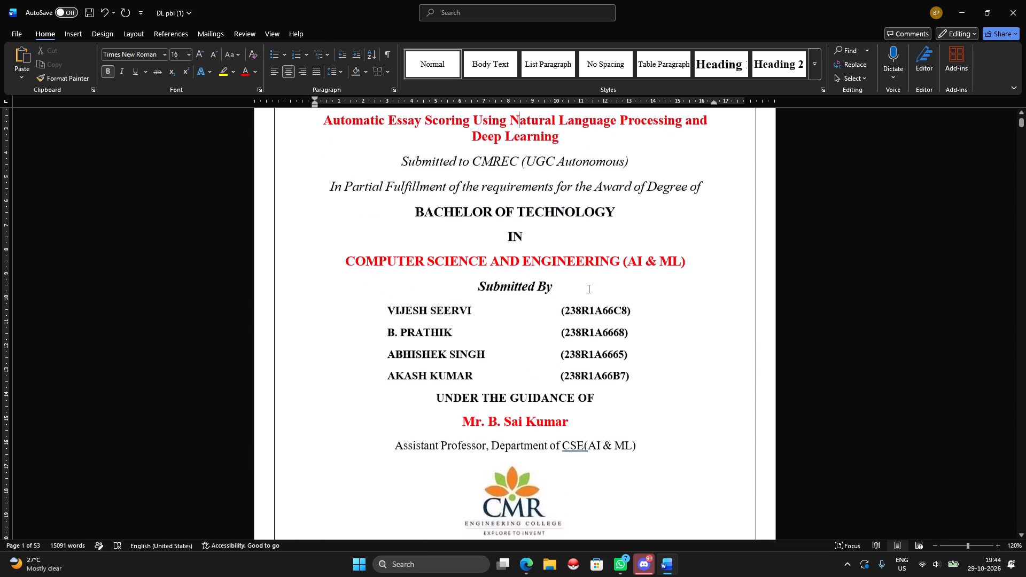
pyautogui.scroll(-8, 588, 288)
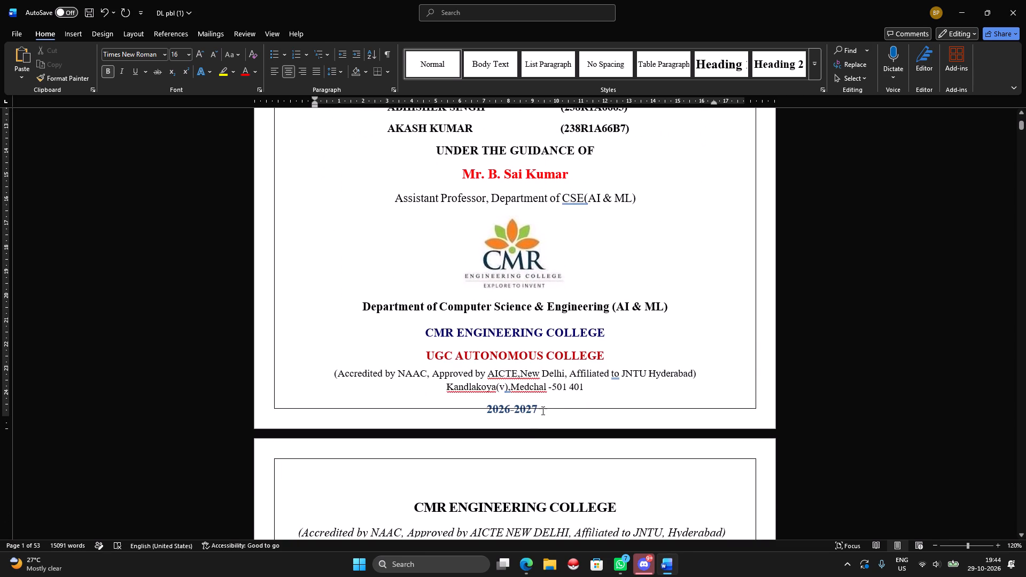
# Change the two-line project title on the title page to uppercase.
pyautogui.scroll(10, 569, 355)
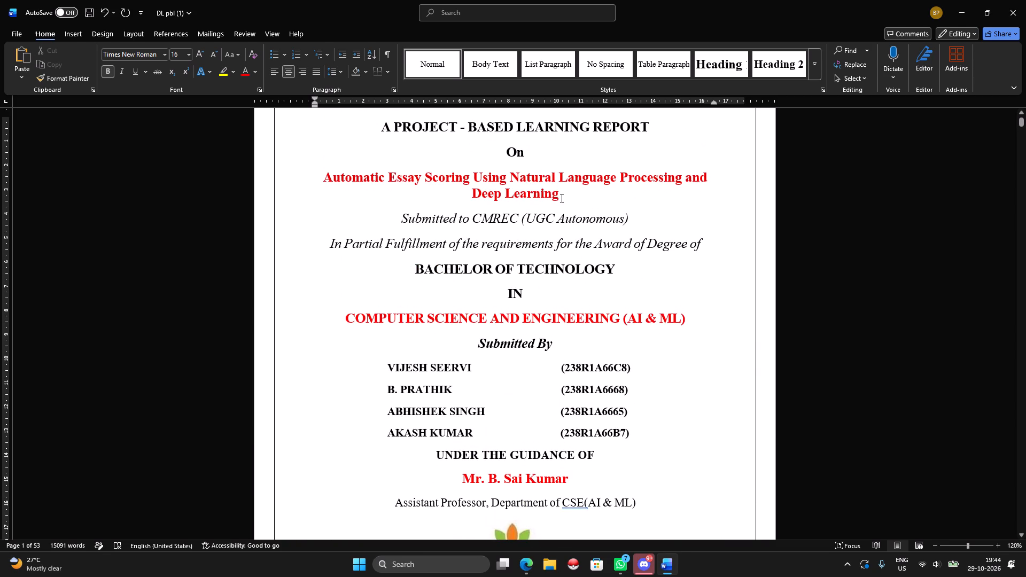
pyautogui.moveTo(563, 197); pyautogui.dragTo(321, 169)
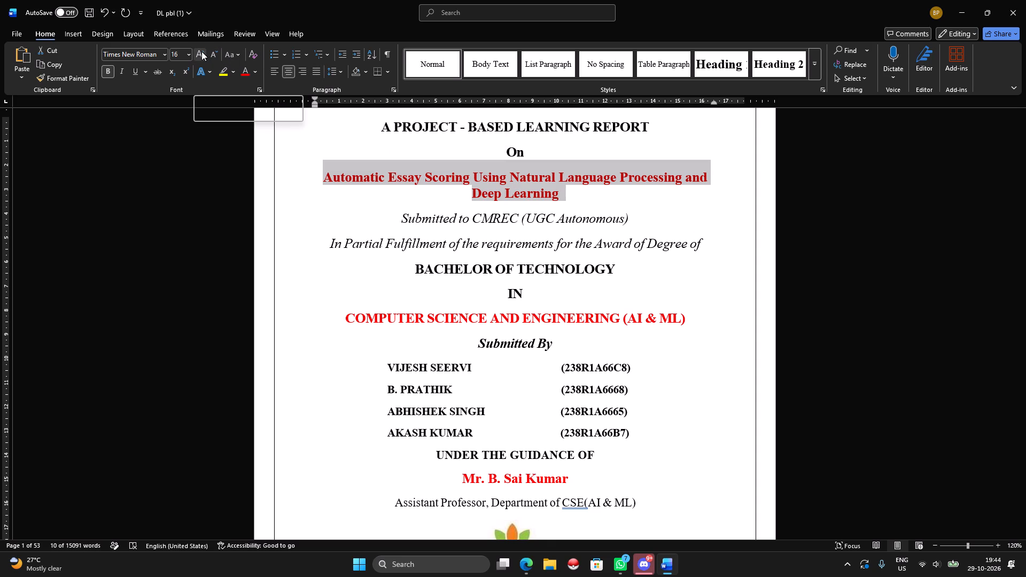
pyautogui.click(236, 57)
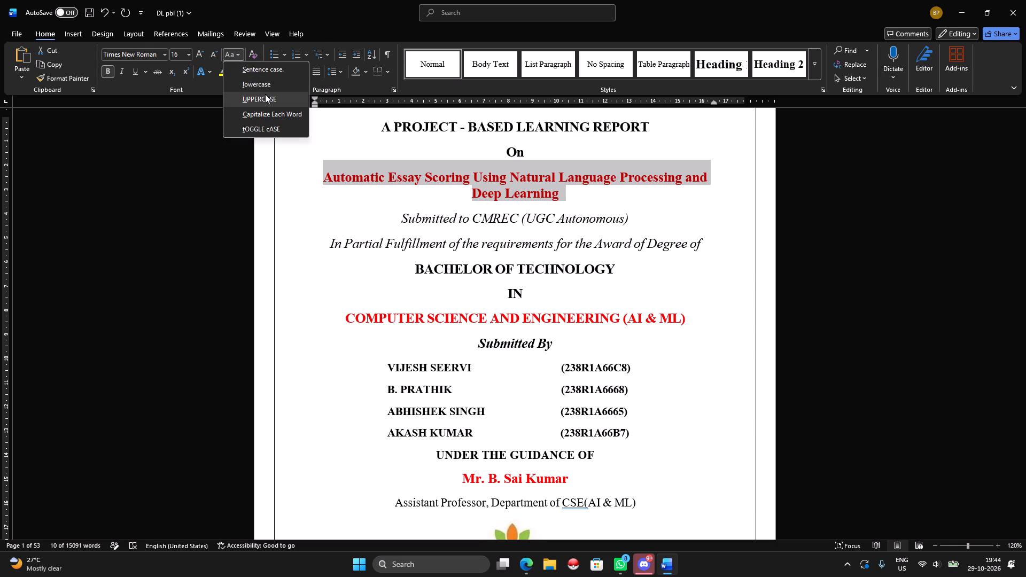
pyautogui.click(265, 94)
pyautogui.click(697, 191)
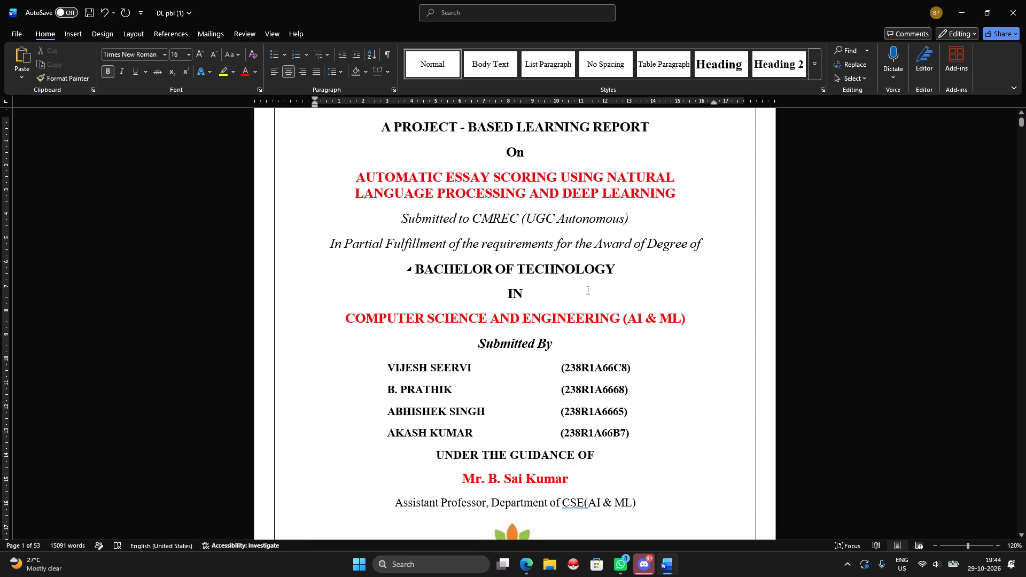
# Set line spacing to 1.15 for the title page's Department, CMR Engineering College and UGC Autonomous College lines.
pyautogui.scroll(-12, 602, 287)
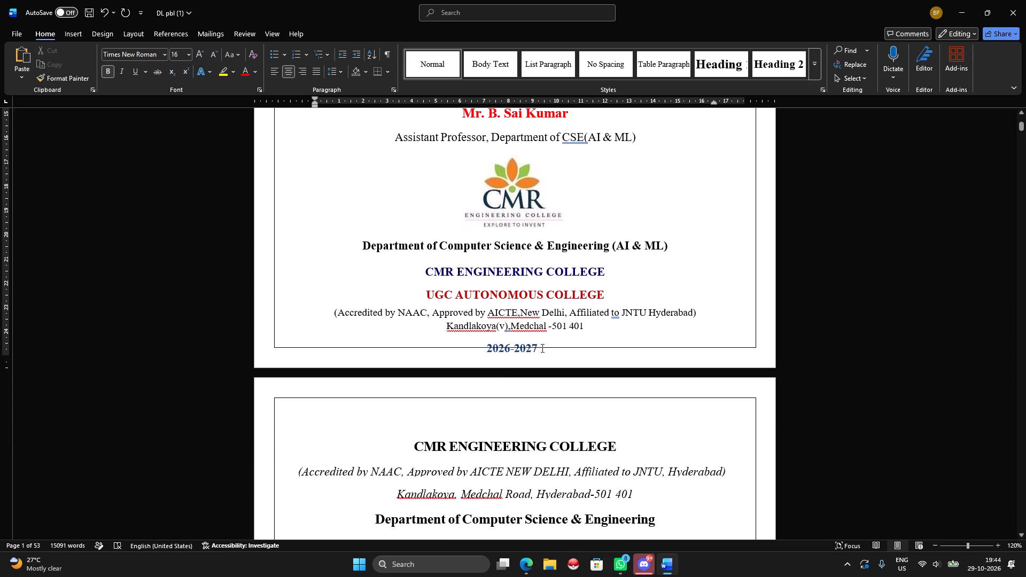
pyautogui.click(541, 348)
pyautogui.click(592, 324)
pyautogui.moveTo(609, 294); pyautogui.dragTo(472, 259)
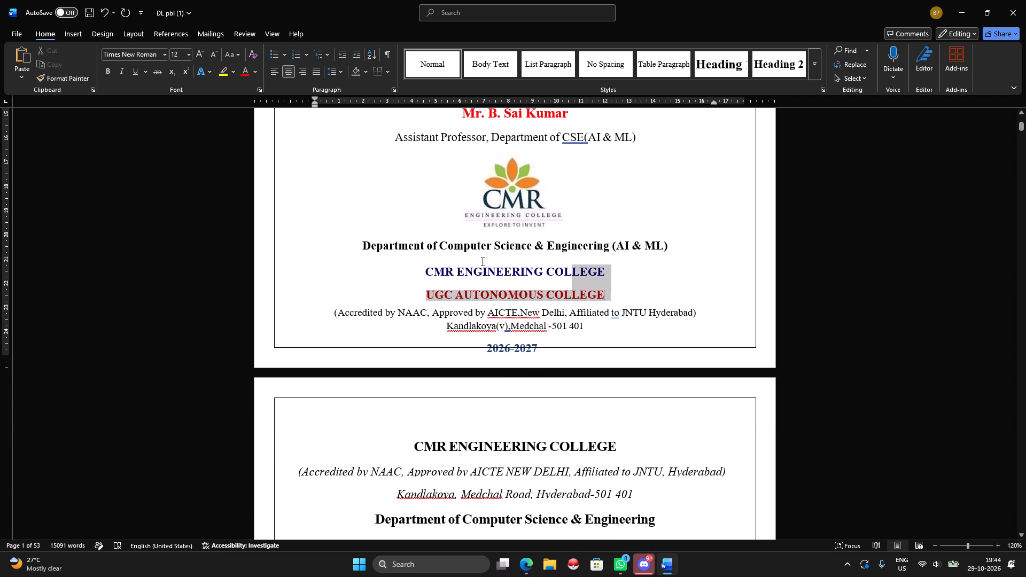
pyautogui.moveTo(472, 259); pyautogui.dragTo(349, 240)
pyautogui.click(344, 68)
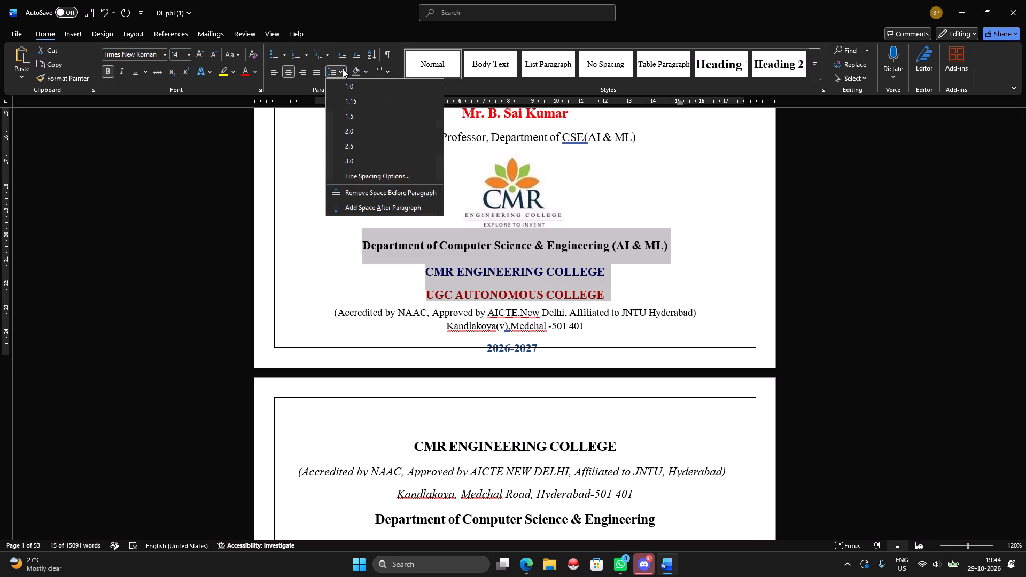
pyautogui.click(384, 103)
pyautogui.click(861, 245)
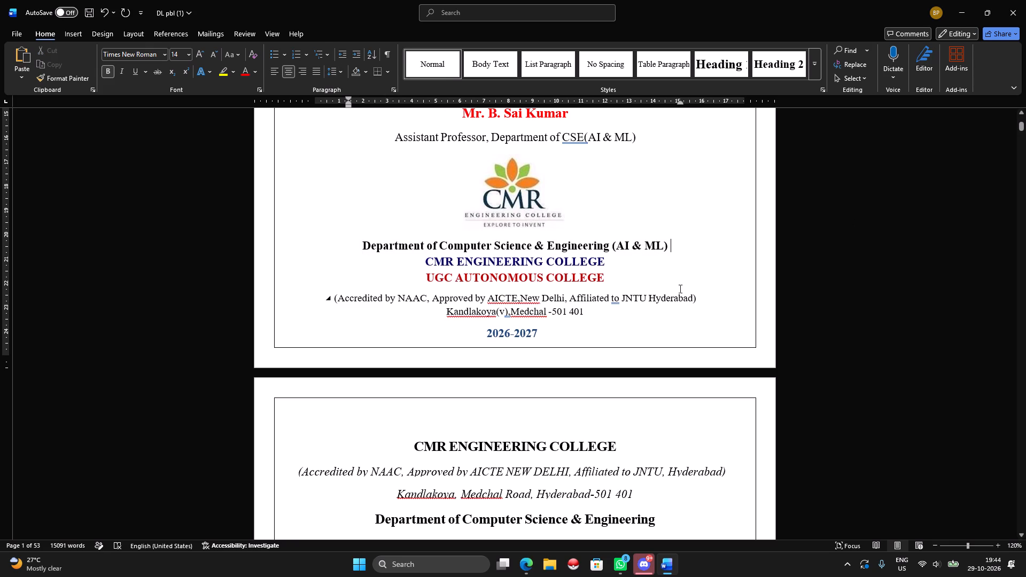
# Review the title page layout and the certificate page's project title, student names and roll numbers.
pyautogui.scroll(3, 562, 355)
pyautogui.scroll(16, 686, 362)
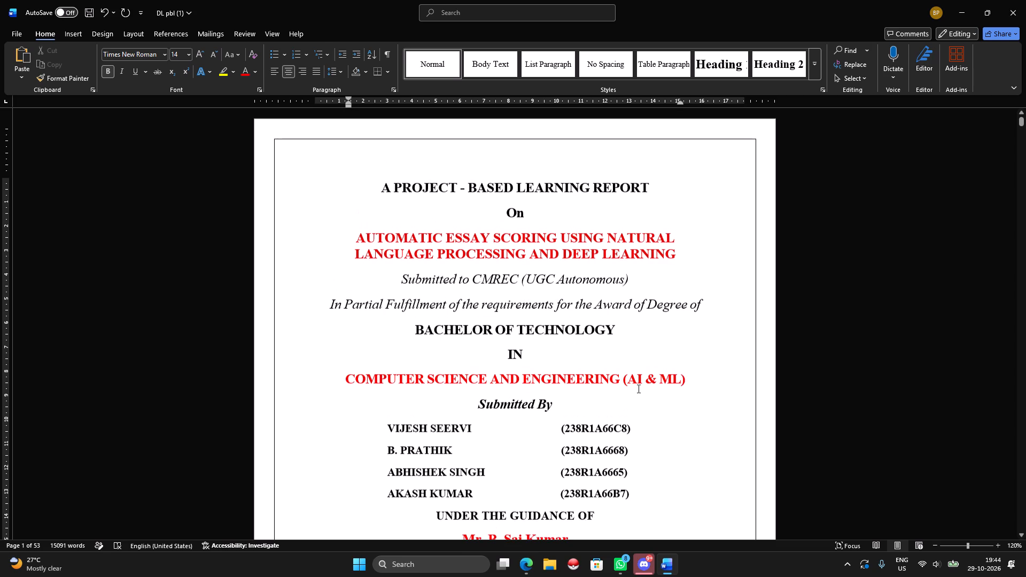
pyautogui.scroll(-2, 631, 391)
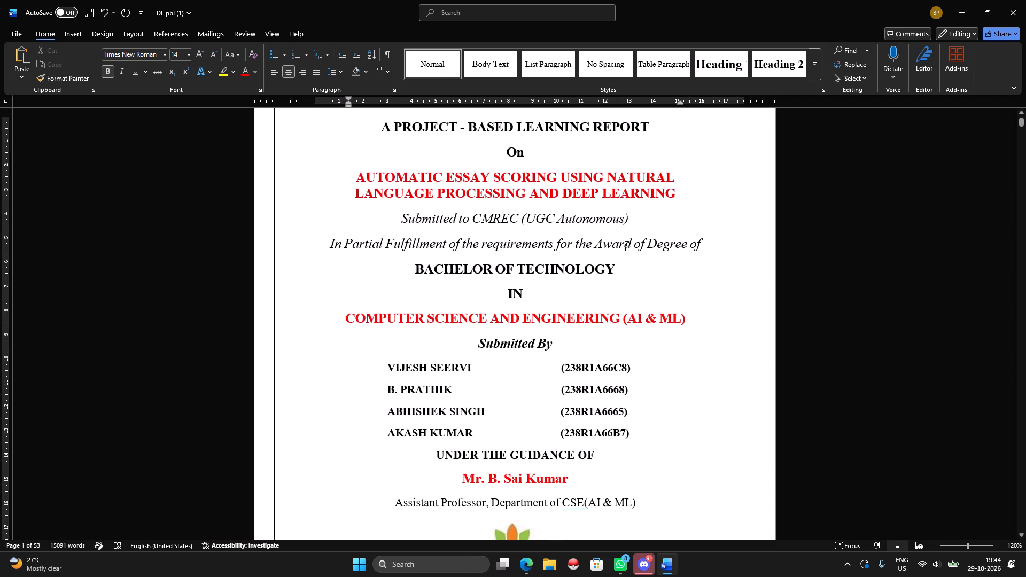
pyautogui.scroll(-17, 675, 213)
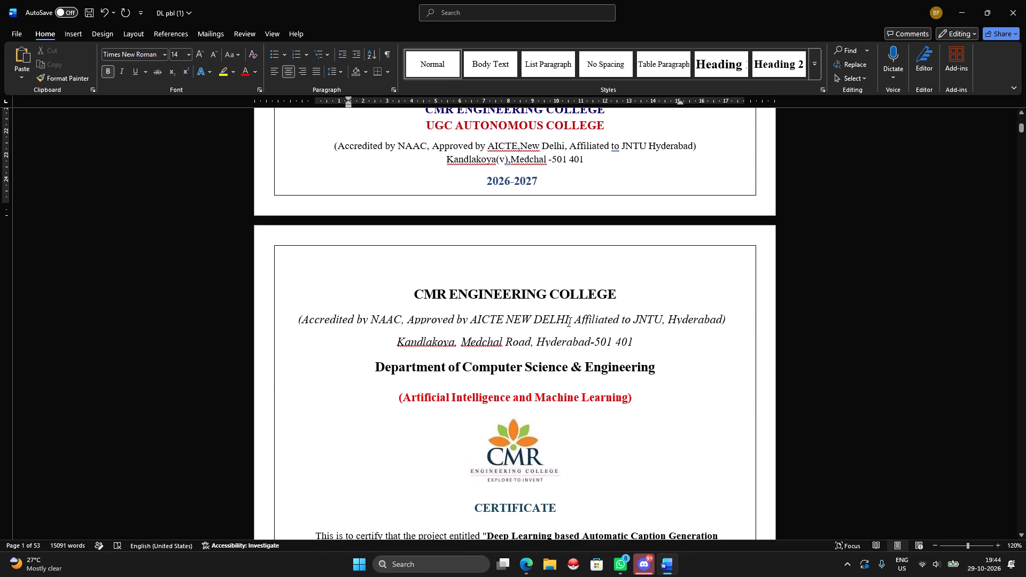
pyautogui.scroll(-4, 472, 371)
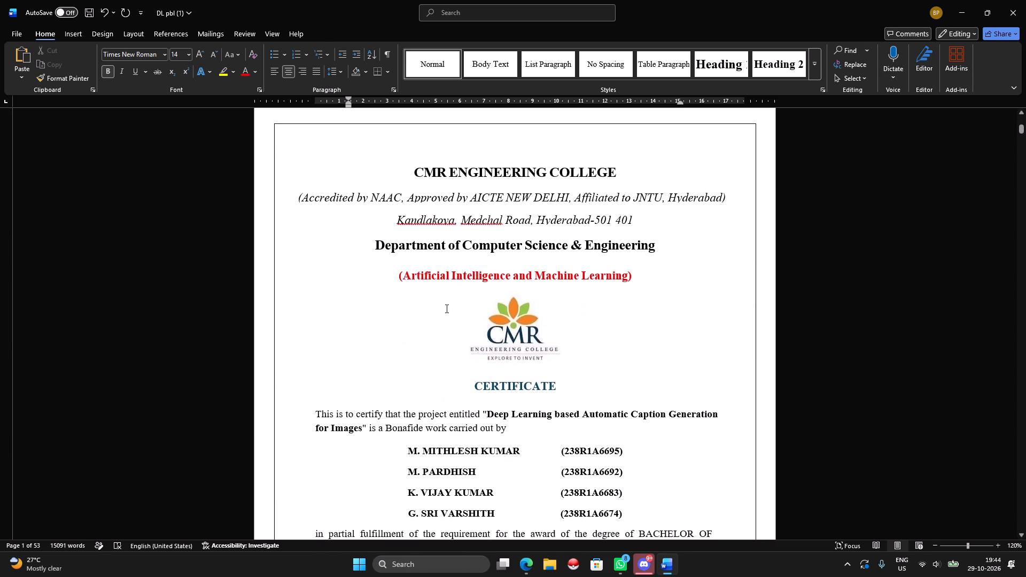
pyautogui.scroll(-2, 520, 283)
pyautogui.scroll(-4, 461, 342)
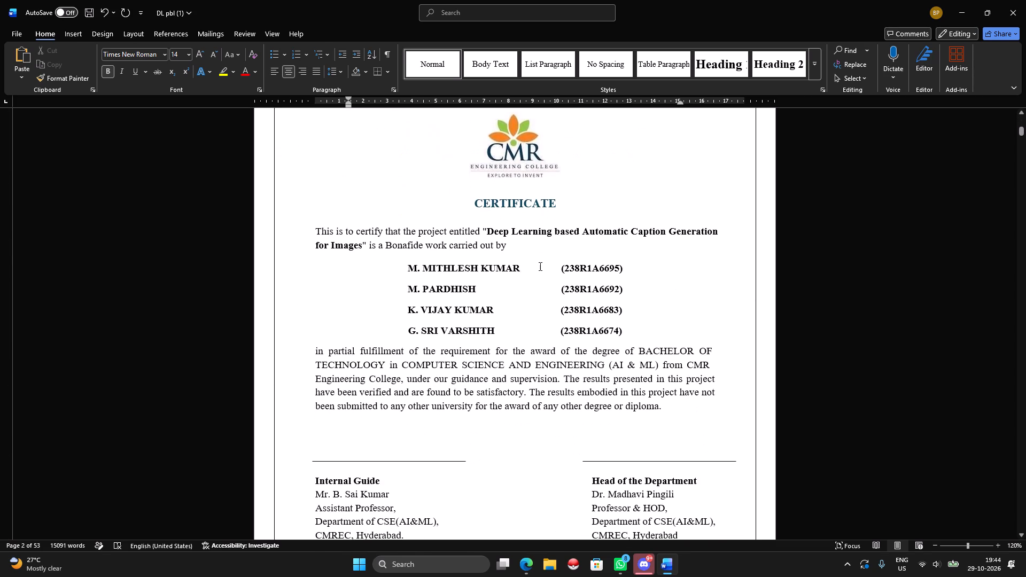
pyautogui.scroll(11, 503, 291)
pyautogui.scroll(6, 577, 293)
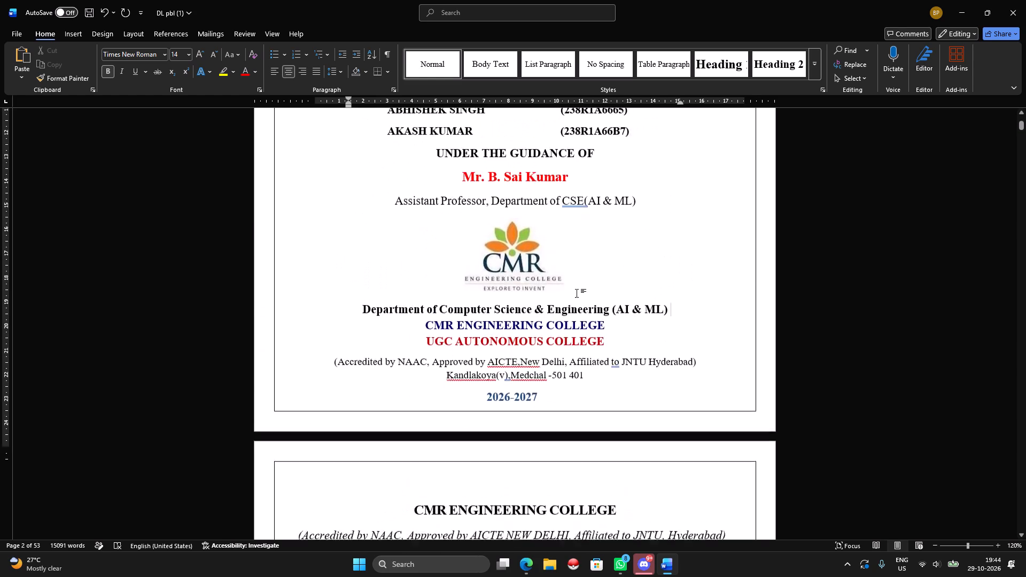
pyautogui.scroll(4, 577, 293)
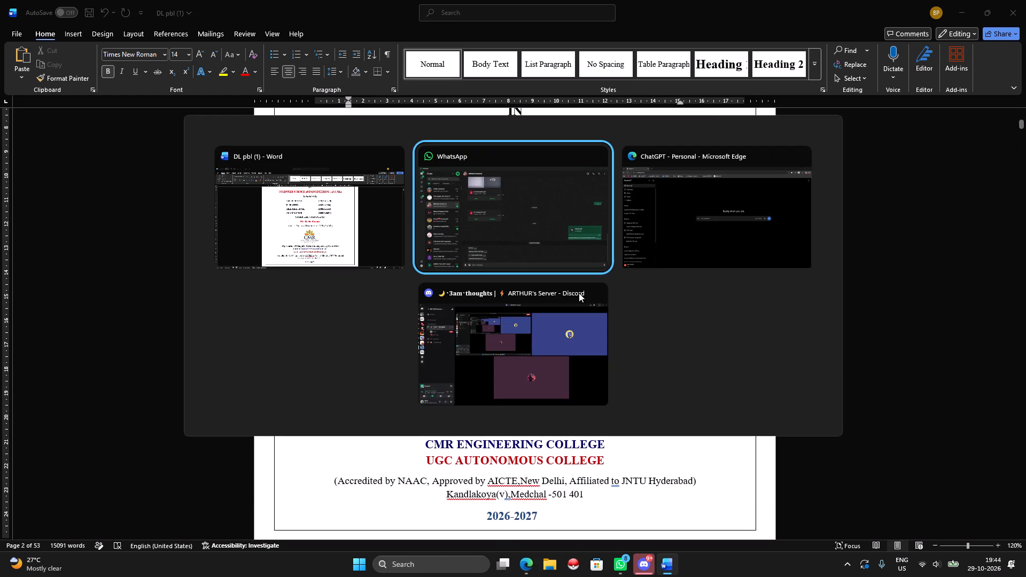
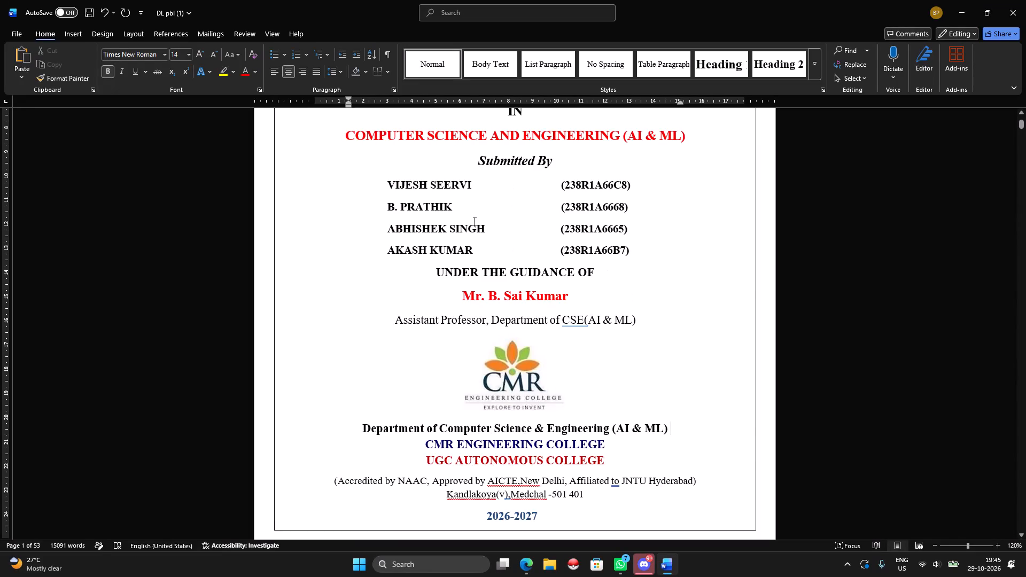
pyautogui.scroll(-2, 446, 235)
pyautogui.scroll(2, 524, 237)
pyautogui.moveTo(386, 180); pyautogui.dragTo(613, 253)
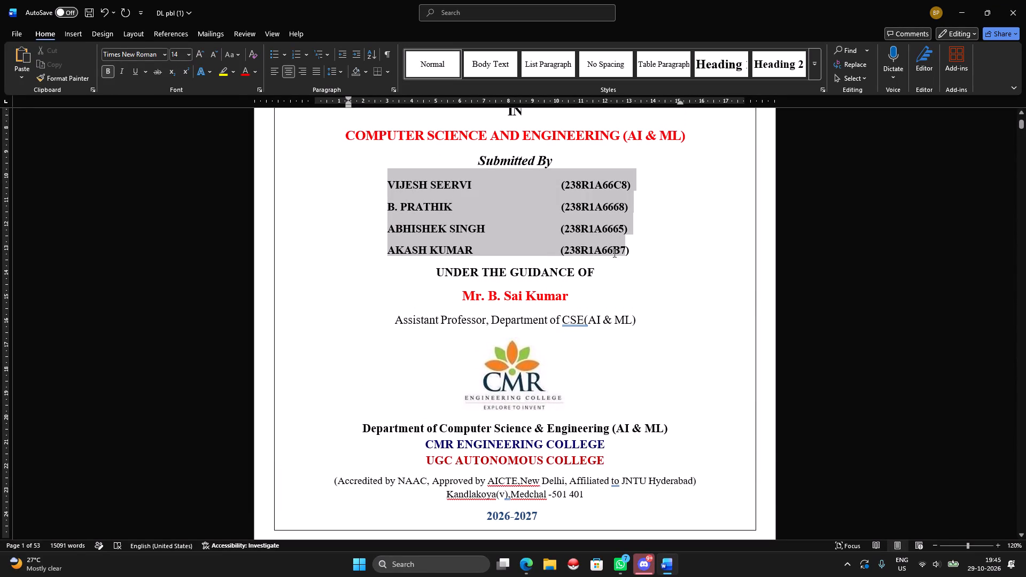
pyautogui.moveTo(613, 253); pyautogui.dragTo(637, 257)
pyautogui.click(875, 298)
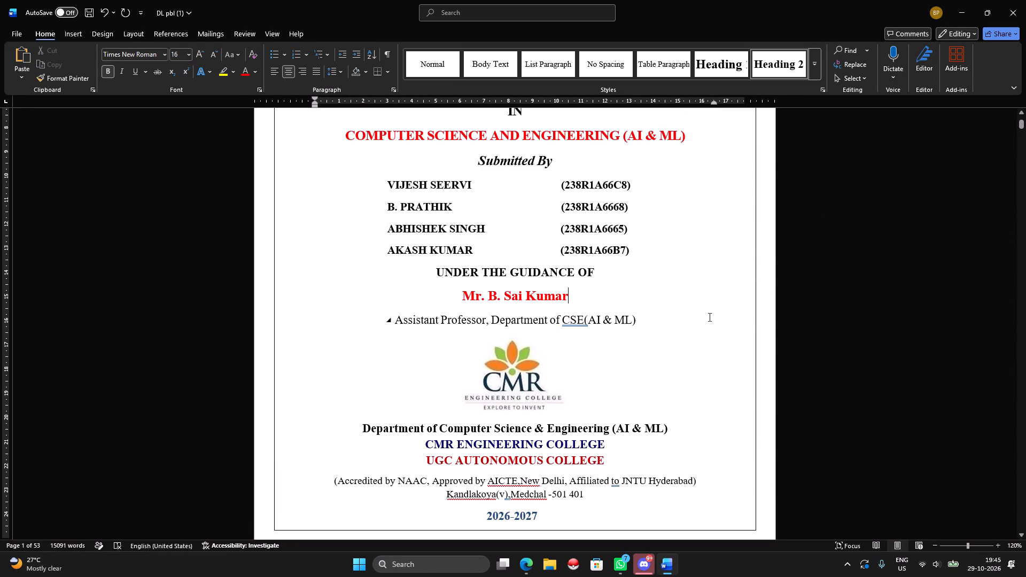
# Complete the fourth student's name on the title page by adding the family name before it and the surname after it, in capitals.
pyautogui.click(388, 249)
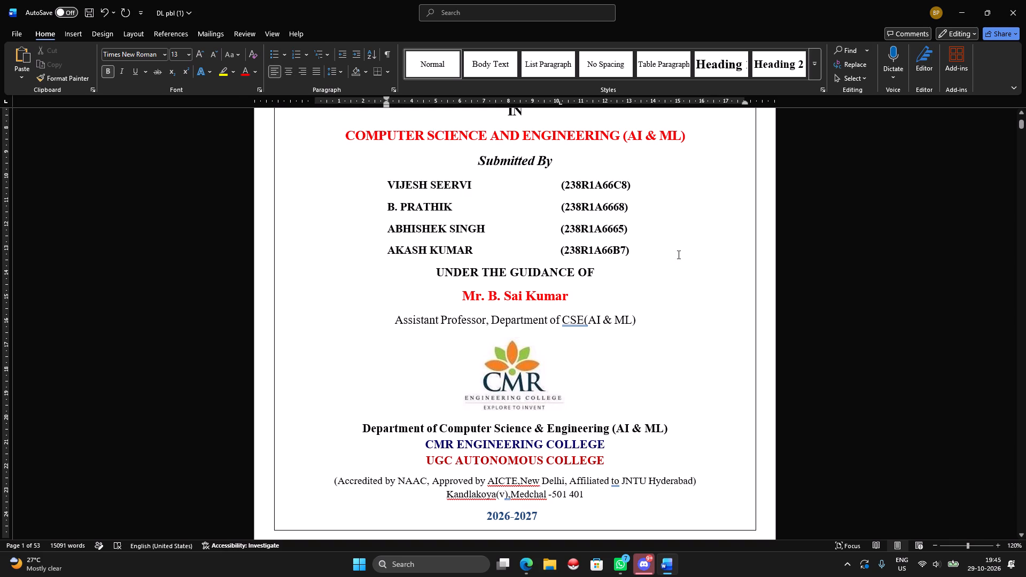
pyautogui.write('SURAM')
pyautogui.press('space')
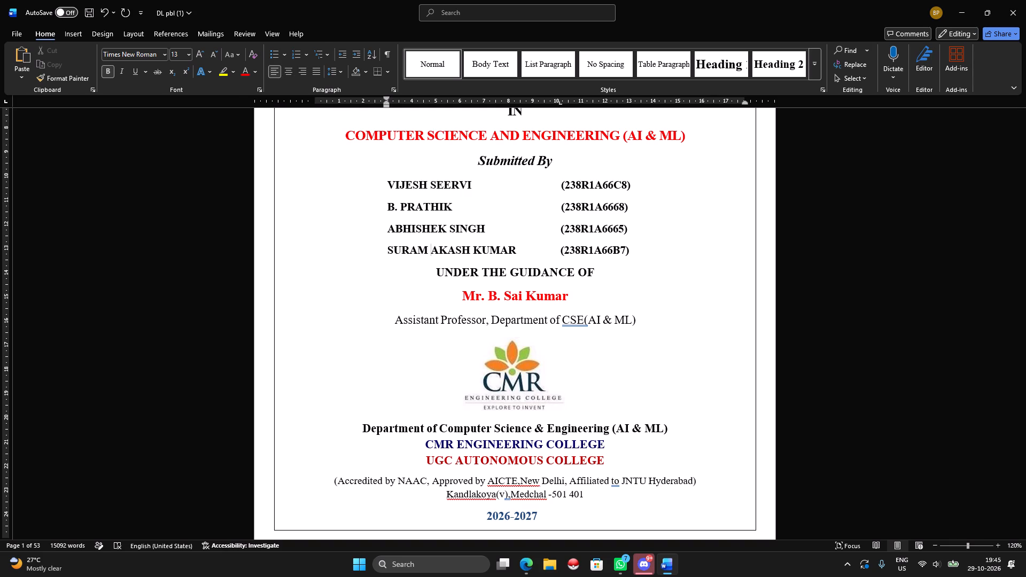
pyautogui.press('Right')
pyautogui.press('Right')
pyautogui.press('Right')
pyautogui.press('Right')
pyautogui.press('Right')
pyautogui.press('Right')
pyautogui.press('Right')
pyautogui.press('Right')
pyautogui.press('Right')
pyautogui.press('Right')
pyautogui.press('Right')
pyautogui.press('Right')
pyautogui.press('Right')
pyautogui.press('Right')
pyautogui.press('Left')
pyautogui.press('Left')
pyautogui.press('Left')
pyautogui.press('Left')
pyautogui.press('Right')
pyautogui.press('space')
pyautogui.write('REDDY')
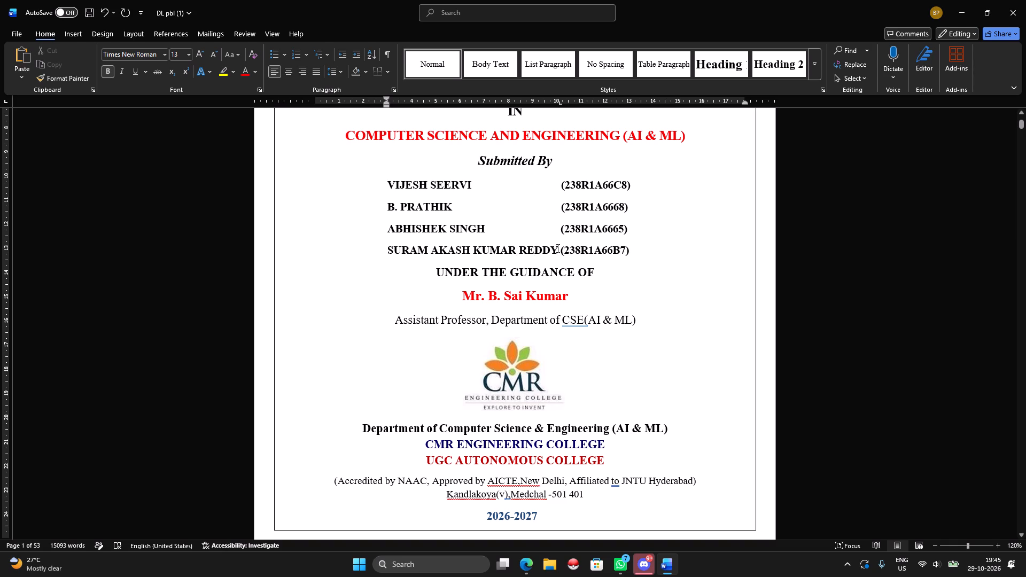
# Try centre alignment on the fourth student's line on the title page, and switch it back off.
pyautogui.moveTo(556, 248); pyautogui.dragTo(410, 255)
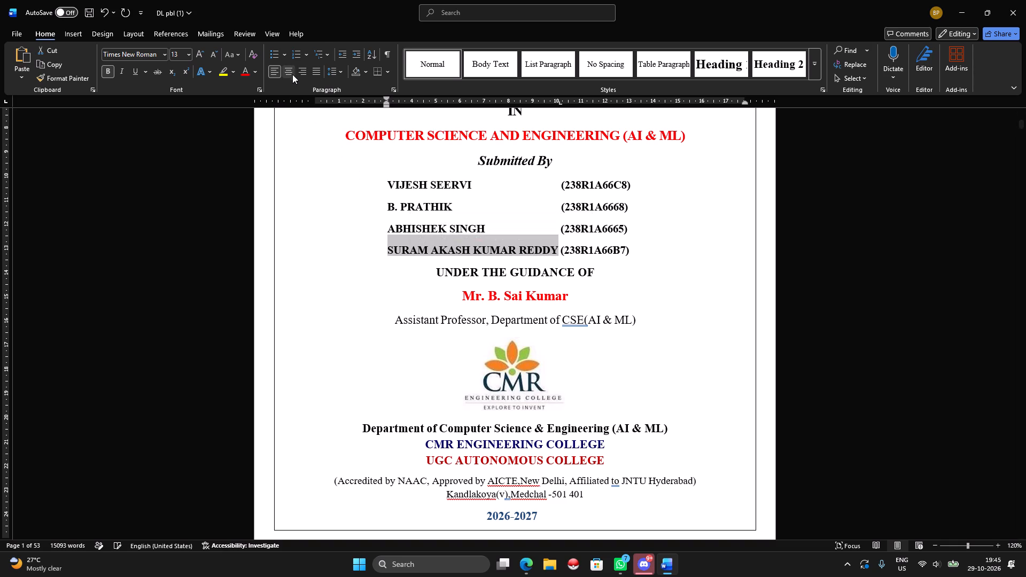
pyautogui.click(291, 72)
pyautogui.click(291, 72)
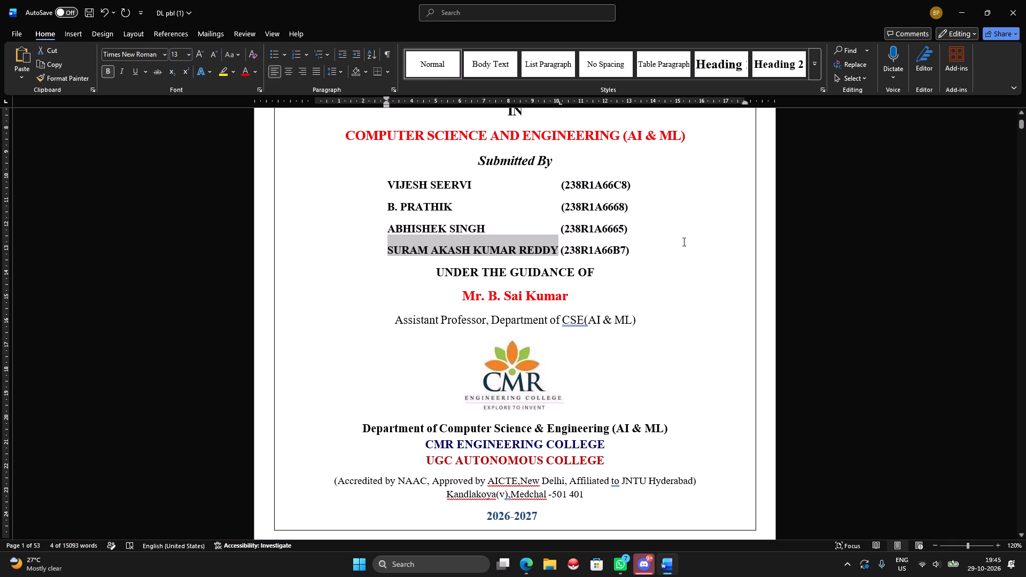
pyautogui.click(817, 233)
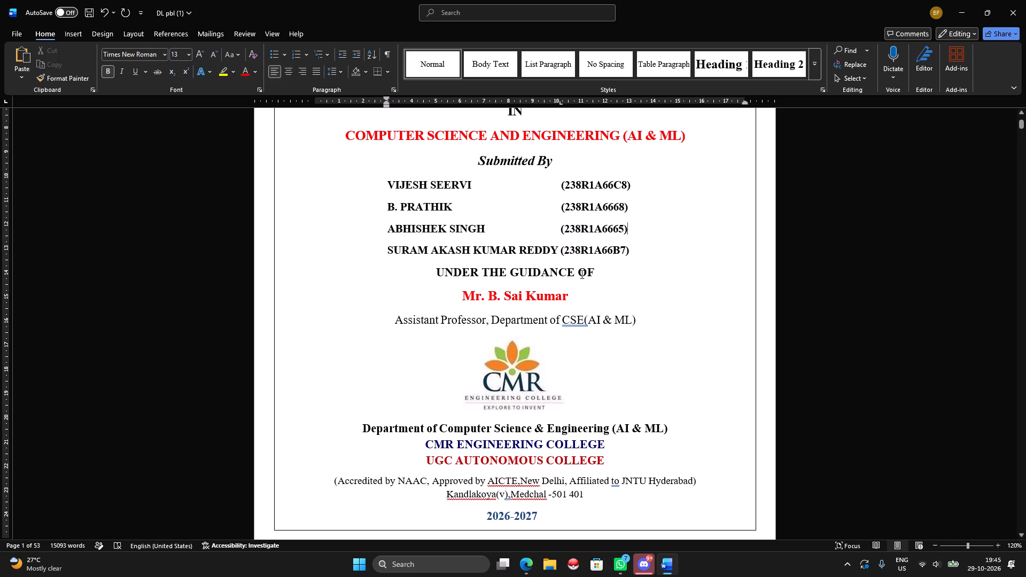
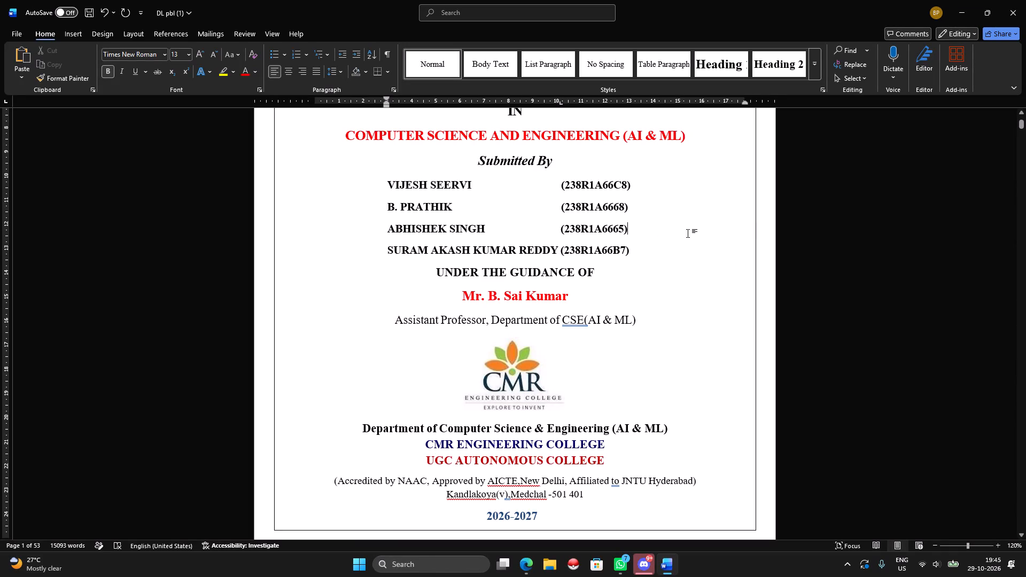
# Check the certificate page for the project title and the student names and roll numbers listed there.
pyautogui.scroll(-8, 597, 353)
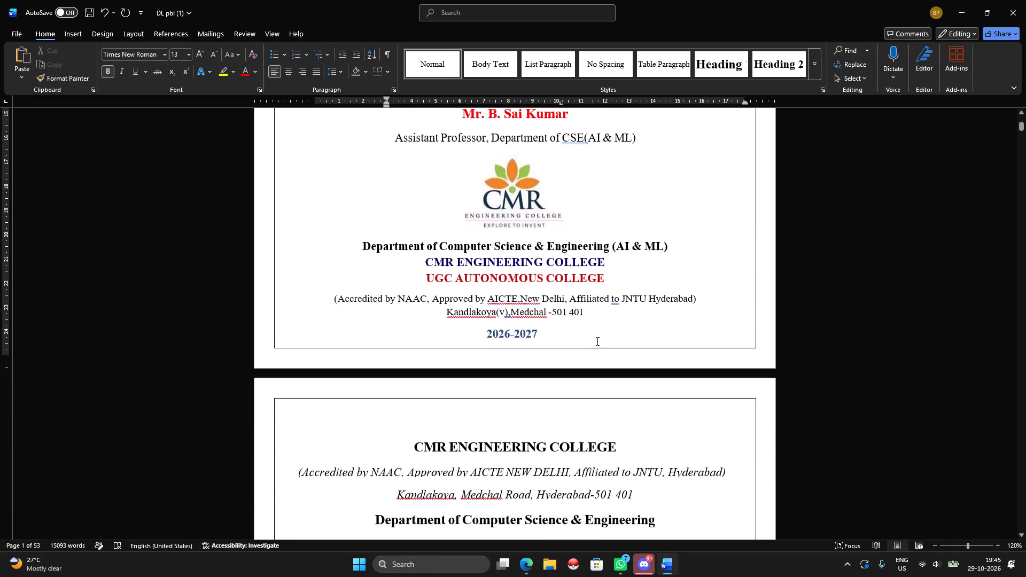
pyautogui.scroll(-9, 596, 341)
pyautogui.scroll(-5, 627, 309)
pyautogui.scroll(3, 526, 311)
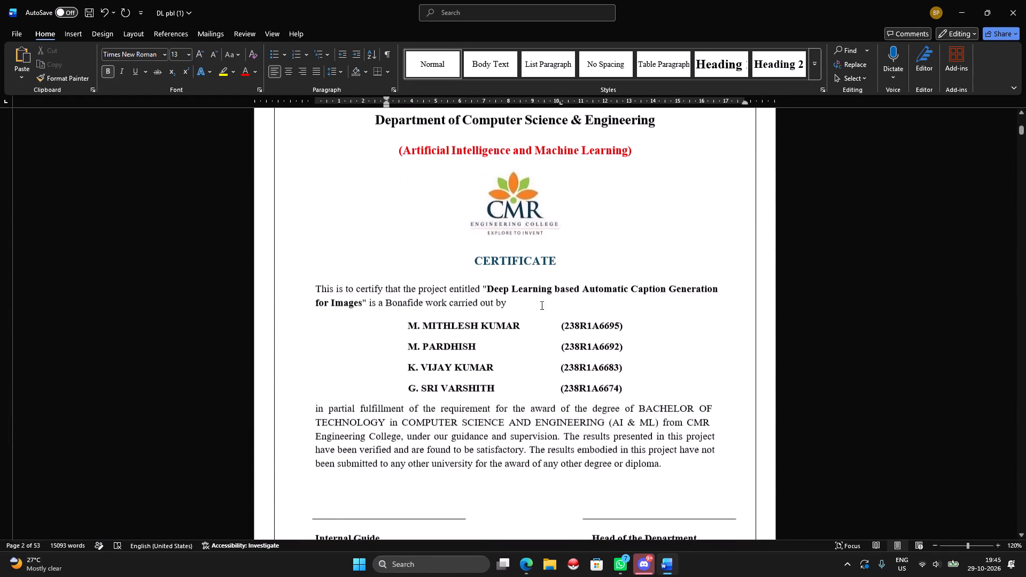
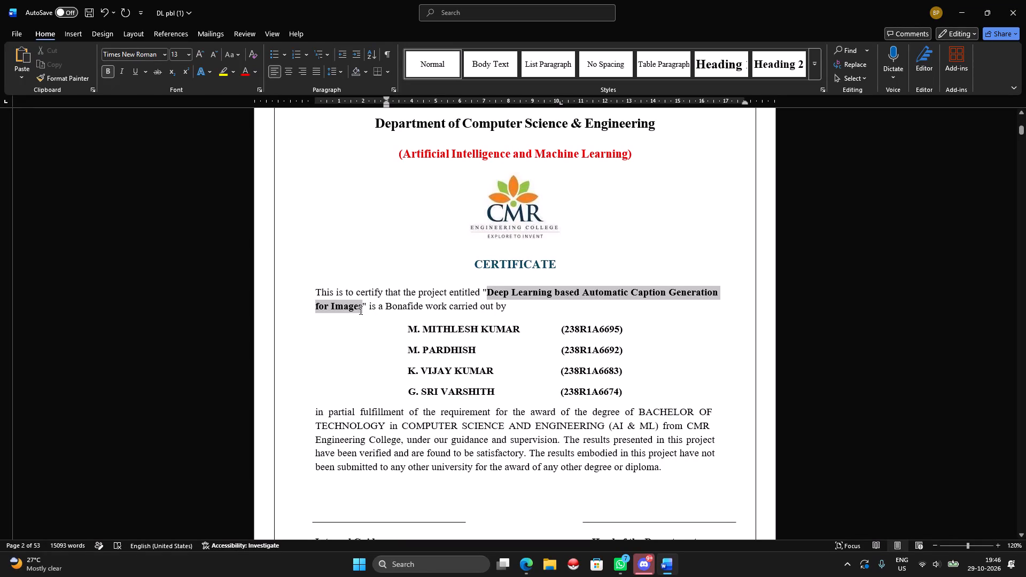
# Replace the certificate's project title with "Automatic Essay Scoring Using Natural Language Processing and Deep Learning" and make it bold.
pyautogui.press('BackSpace')
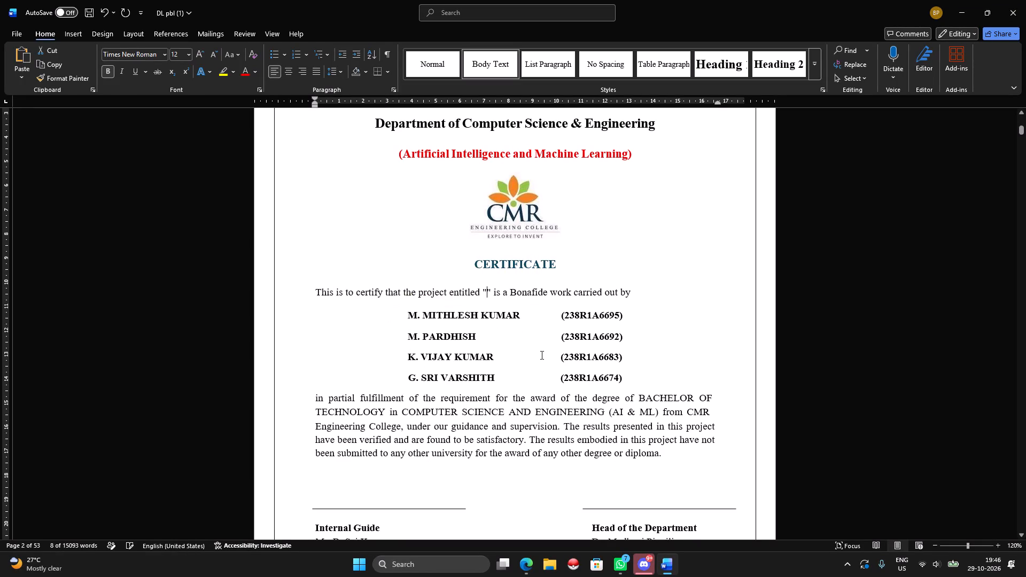
pyautogui.hotkey('ctrl', 'v')
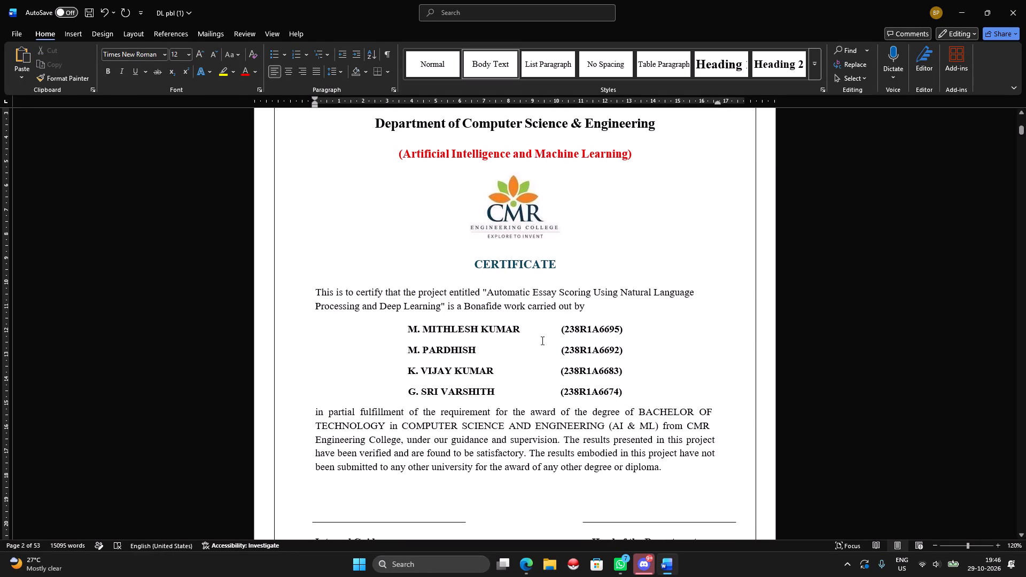
pyautogui.moveTo(440, 305); pyautogui.dragTo(492, 293)
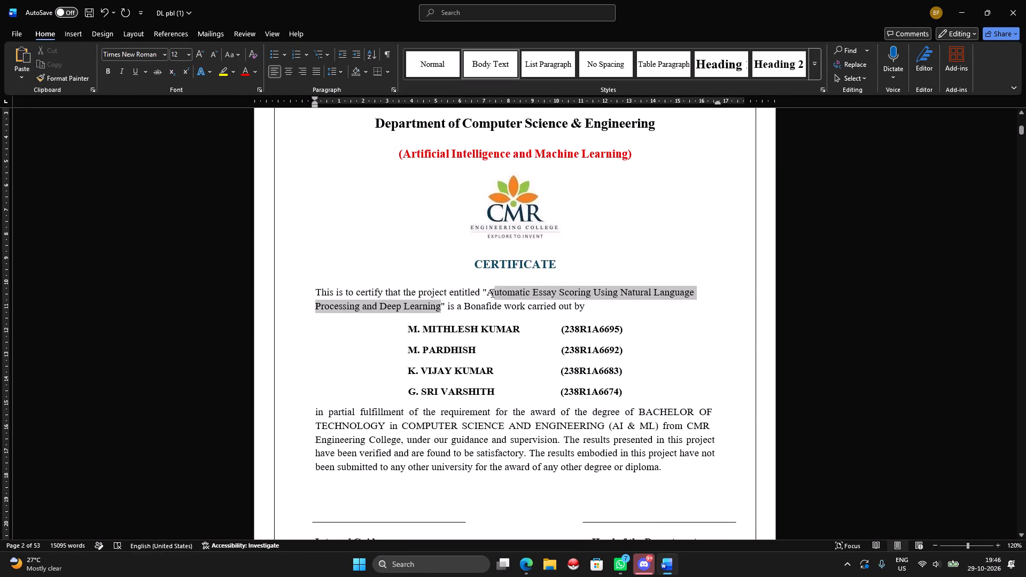
pyautogui.moveTo(492, 293); pyautogui.dragTo(487, 294)
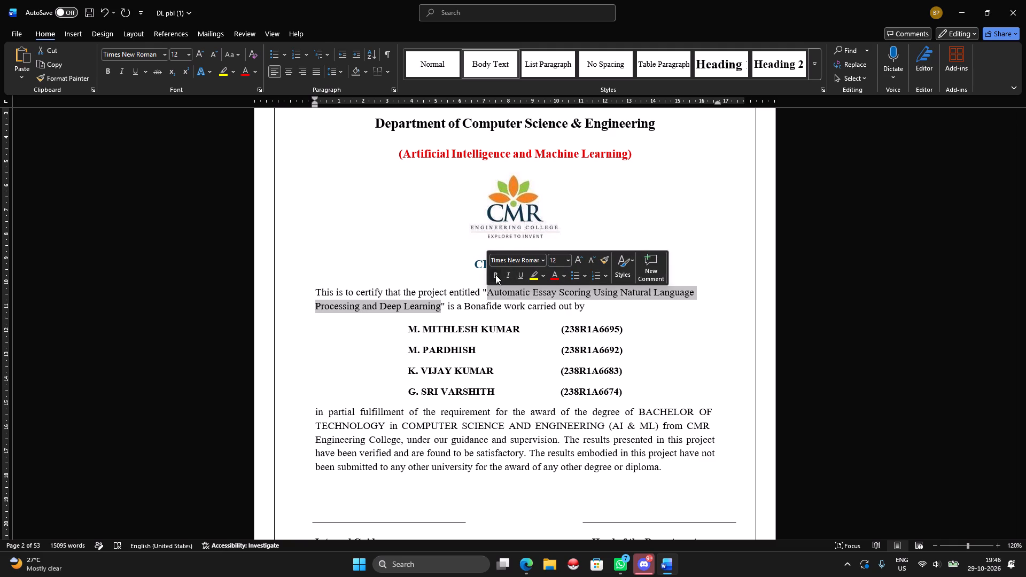
pyautogui.click(496, 275)
pyautogui.click(600, 311)
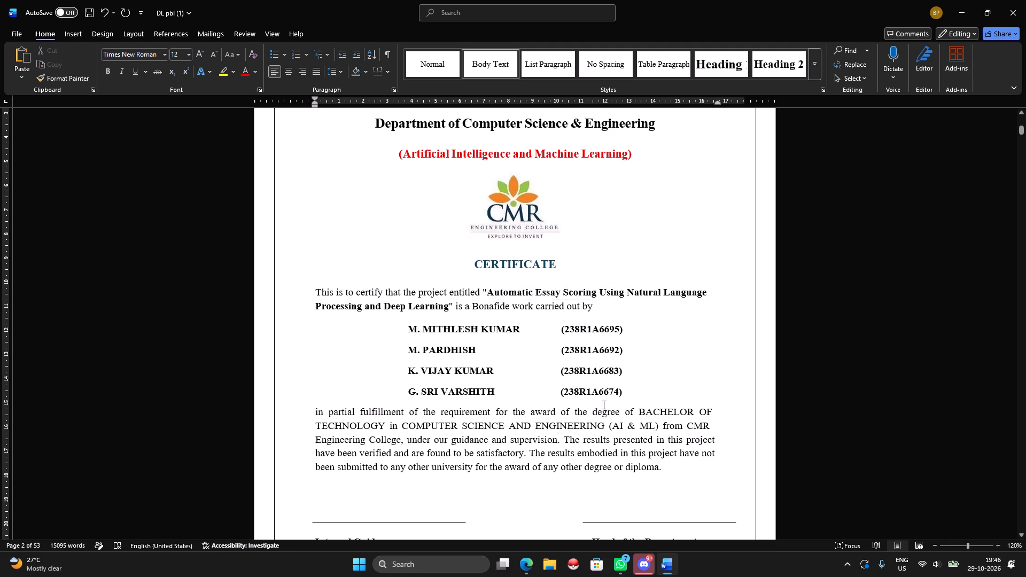
# Replace the first student's name on the certificate page with the new team member's name.
pyautogui.scroll(-2, 619, 408)
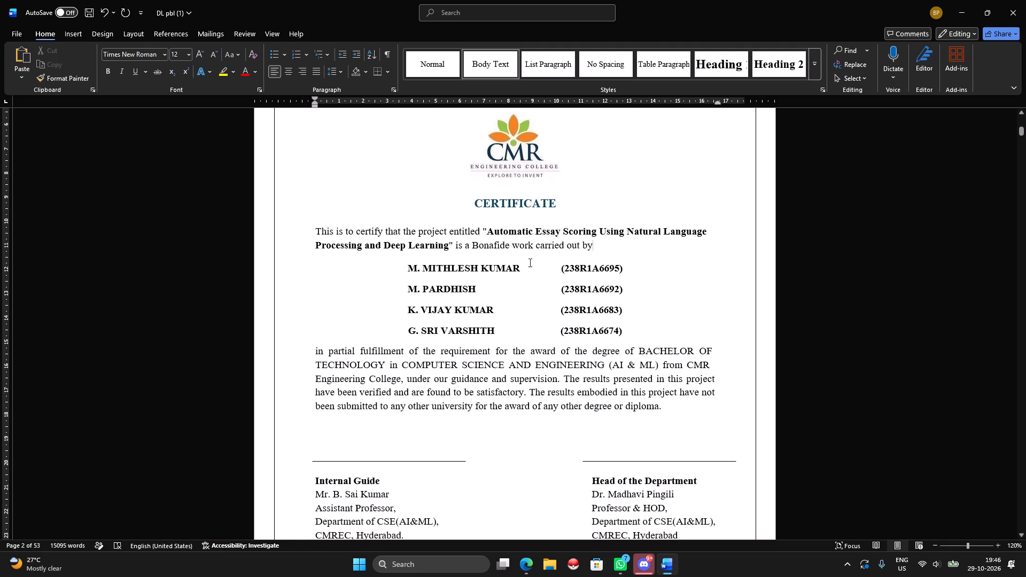
pyautogui.moveTo(519, 266); pyautogui.dragTo(395, 273)
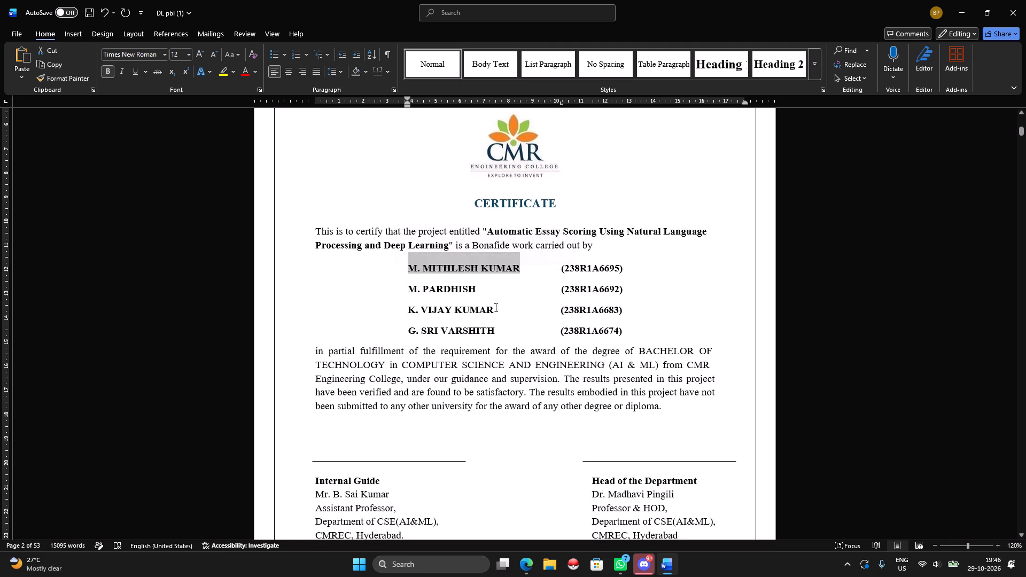
pyautogui.hotkey('shift', 'v')
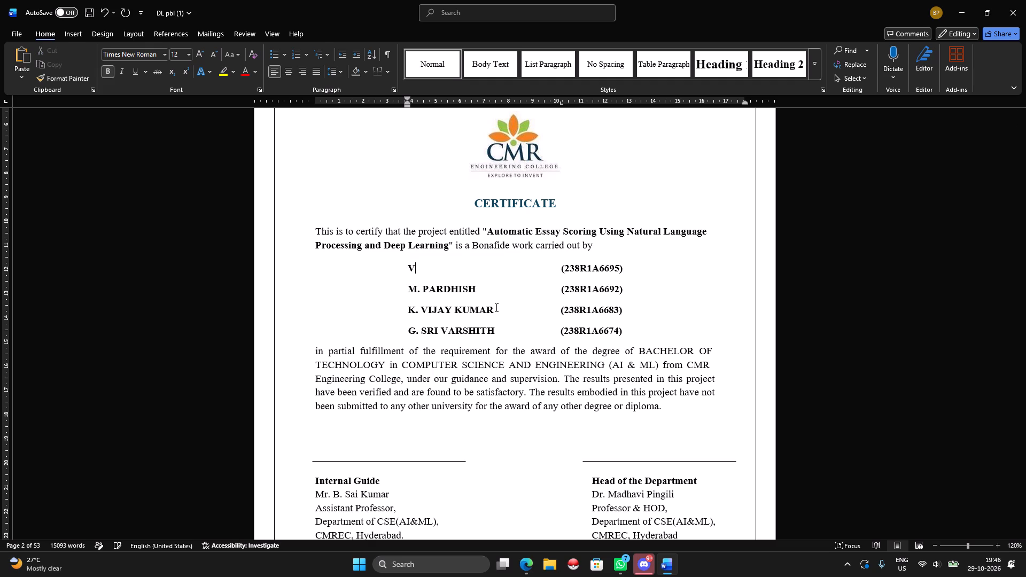
# Complete the first student's new name on the certificate page and change the ending of the roll number beside it to that student's.
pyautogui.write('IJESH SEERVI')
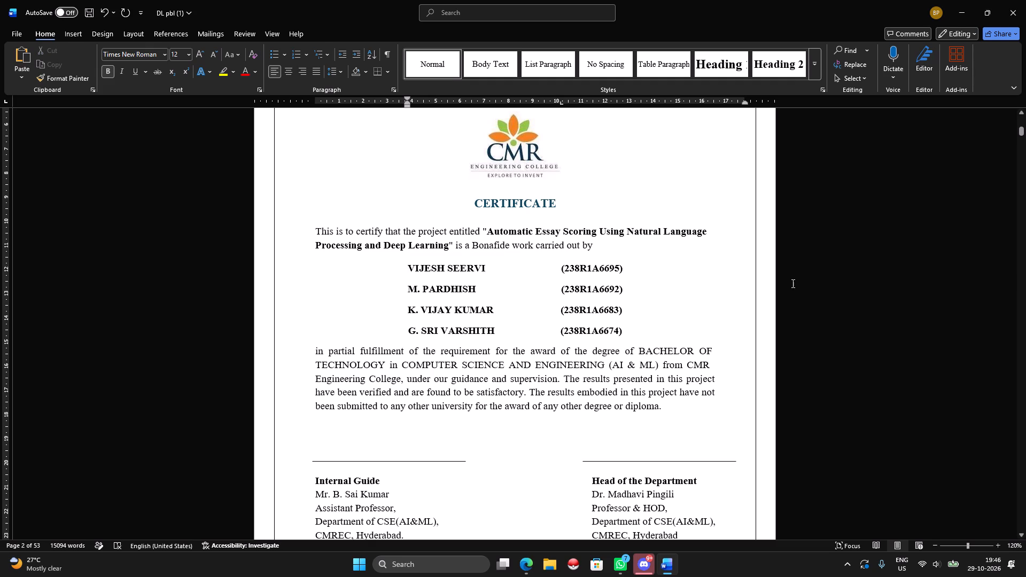
pyautogui.click(618, 264)
pyautogui.press('BackSpace')
pyautogui.press('BackSpace')
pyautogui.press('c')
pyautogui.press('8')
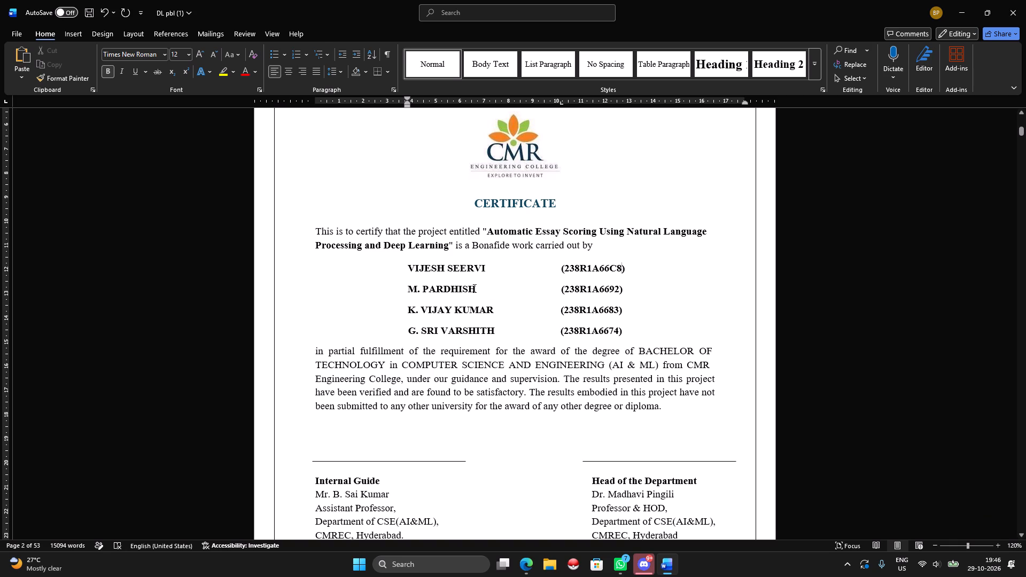
# Replace the second student's name on the certificate page with the new team member's and update the ending of the matching roll number.
pyautogui.moveTo(478, 288); pyautogui.dragTo(395, 293)
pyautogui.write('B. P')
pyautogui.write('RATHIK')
pyautogui.click(619, 288)
pyautogui.press('BackSpace')
pyautogui.press('BackSpace')
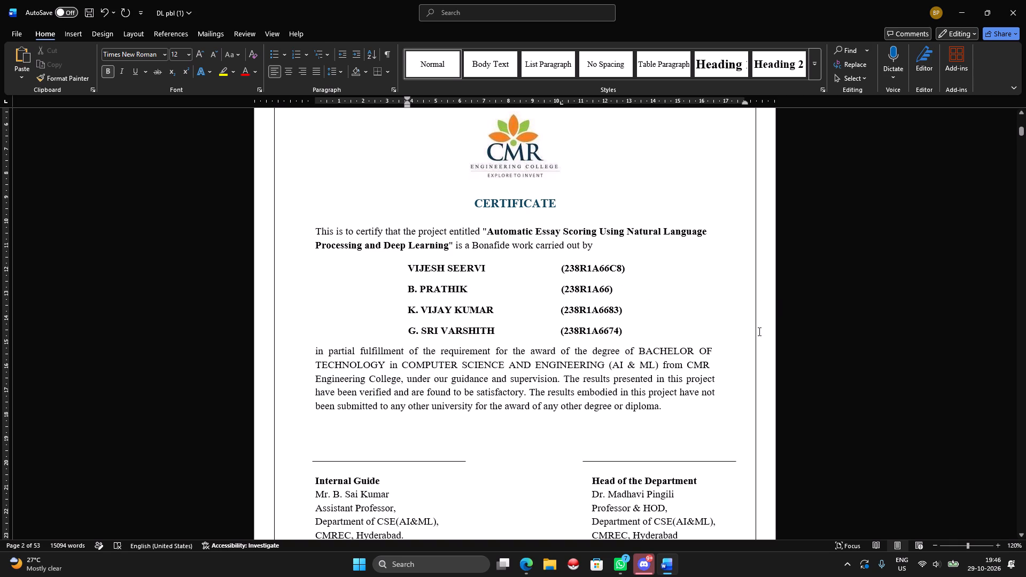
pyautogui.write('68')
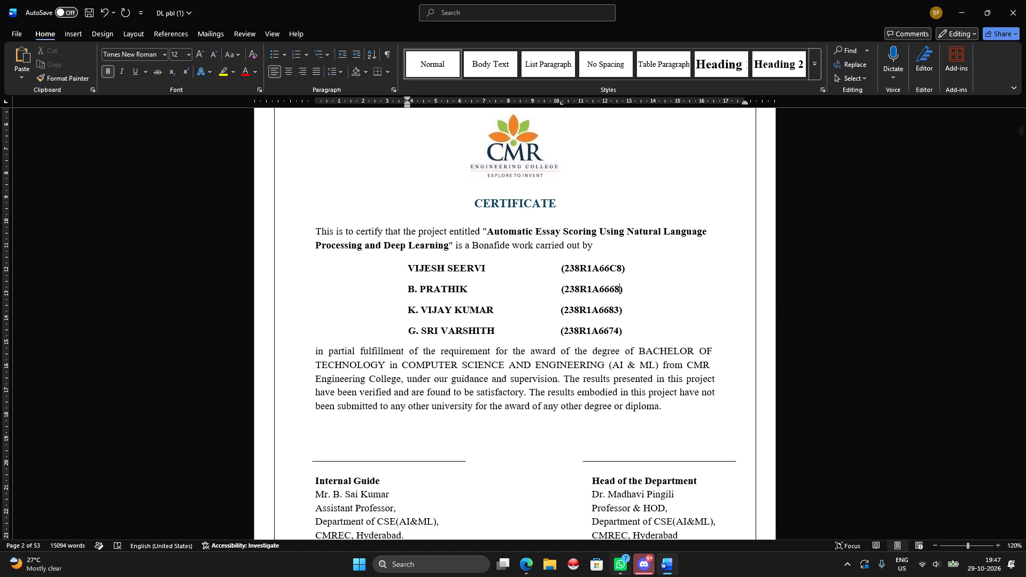
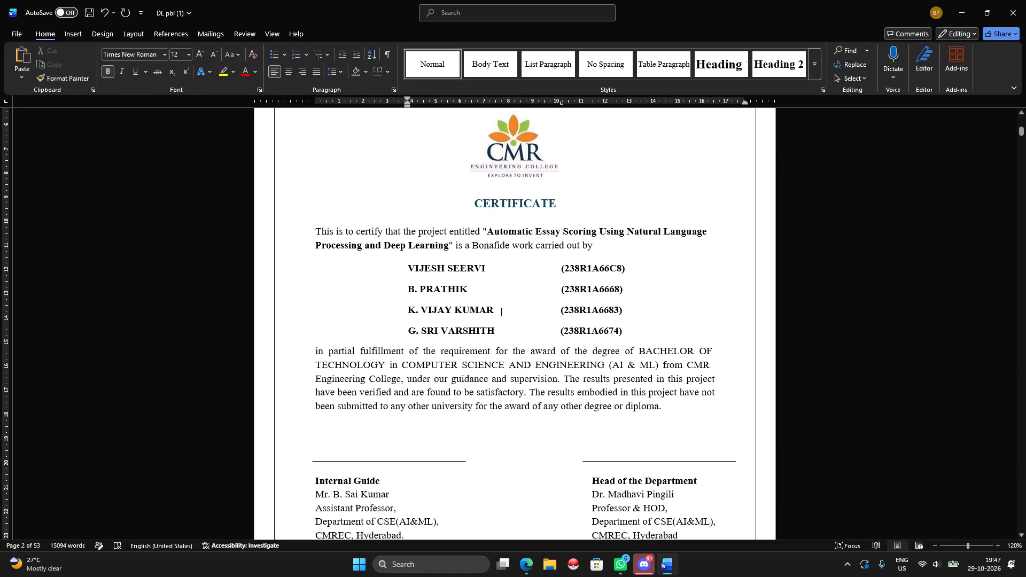
# Replace the third student's name on the certificate page with the new team member's, and update the last two digits of that roll number.
pyautogui.moveTo(494, 312); pyautogui.dragTo(415, 312)
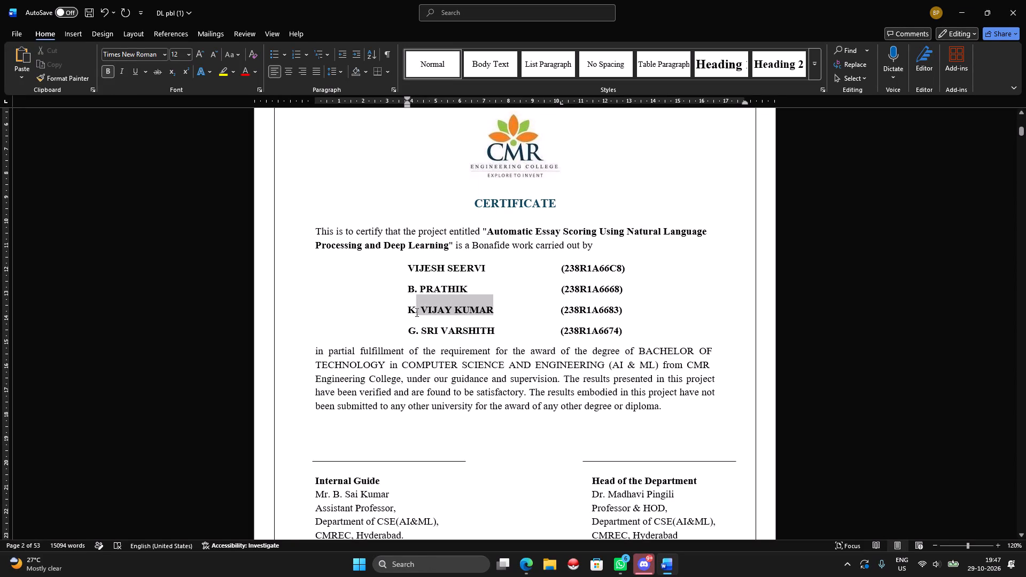
pyautogui.moveTo(415, 312); pyautogui.dragTo(405, 312)
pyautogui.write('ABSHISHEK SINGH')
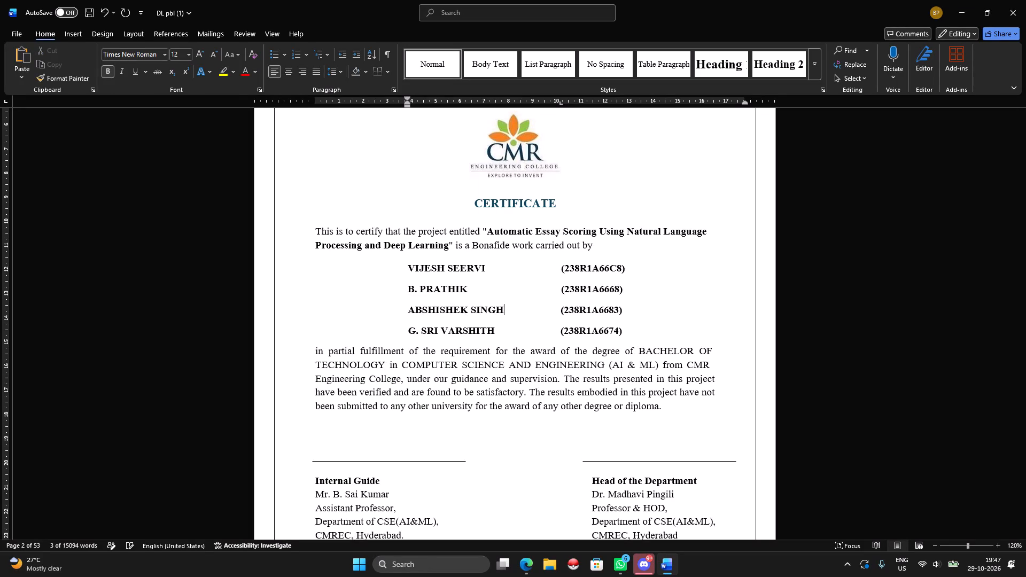
pyautogui.click(616, 312)
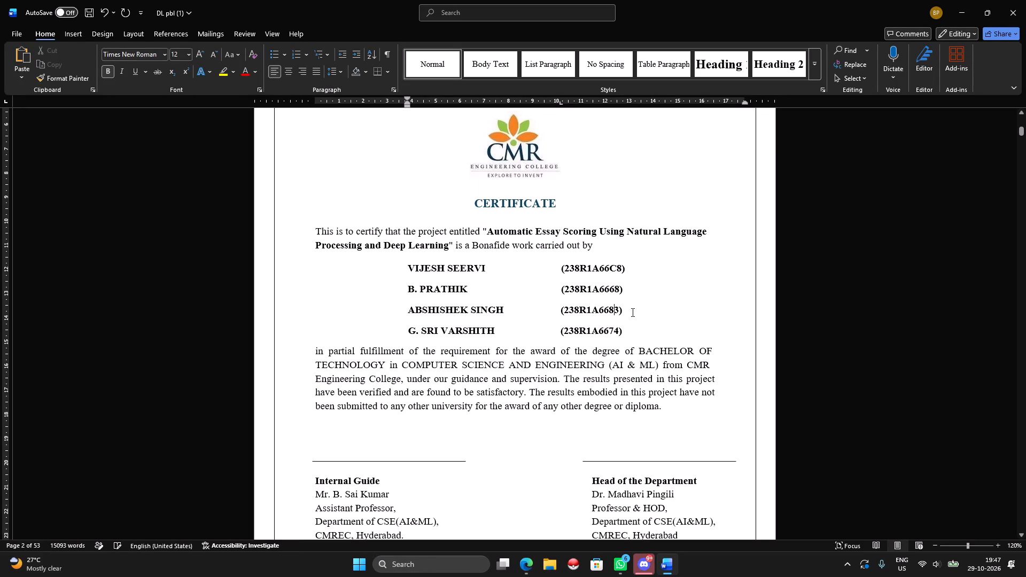
pyautogui.click(620, 311)
pyautogui.press('BackSpace')
pyautogui.press('BackSpace')
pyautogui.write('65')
# Change the ending of the fourth student's roll number on the certificate page to match the new team member's.
pyautogui.click(617, 329)
pyautogui.press('BackSpace')
pyautogui.press('BackSpace')
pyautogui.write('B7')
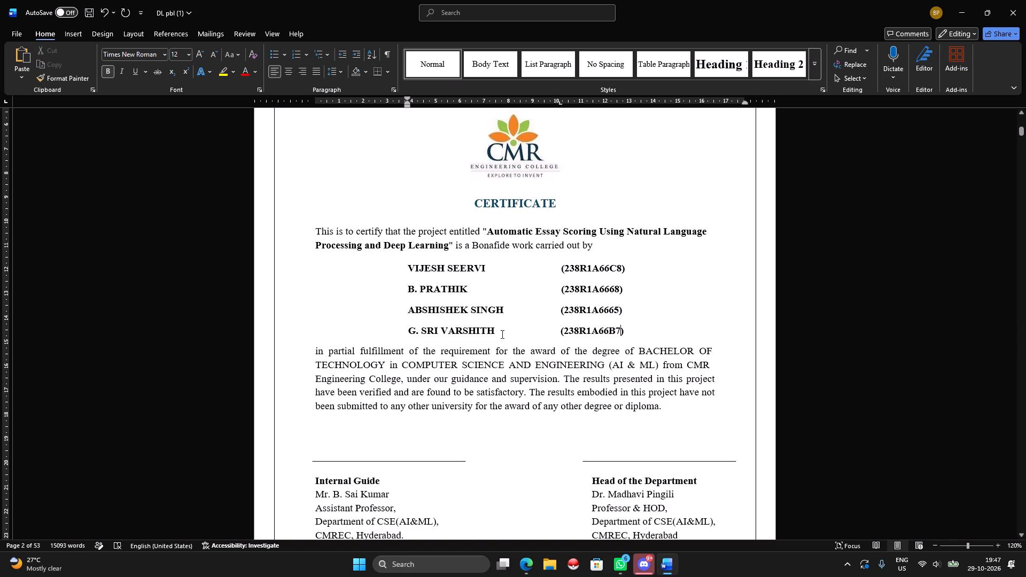
# Replace the fourth student's name on the certificate page with the new team member's full name in capitals.
pyautogui.moveTo(491, 330); pyautogui.dragTo(482, 330)
pyautogui.click(498, 330)
pyautogui.moveTo(496, 331); pyautogui.dragTo(413, 334)
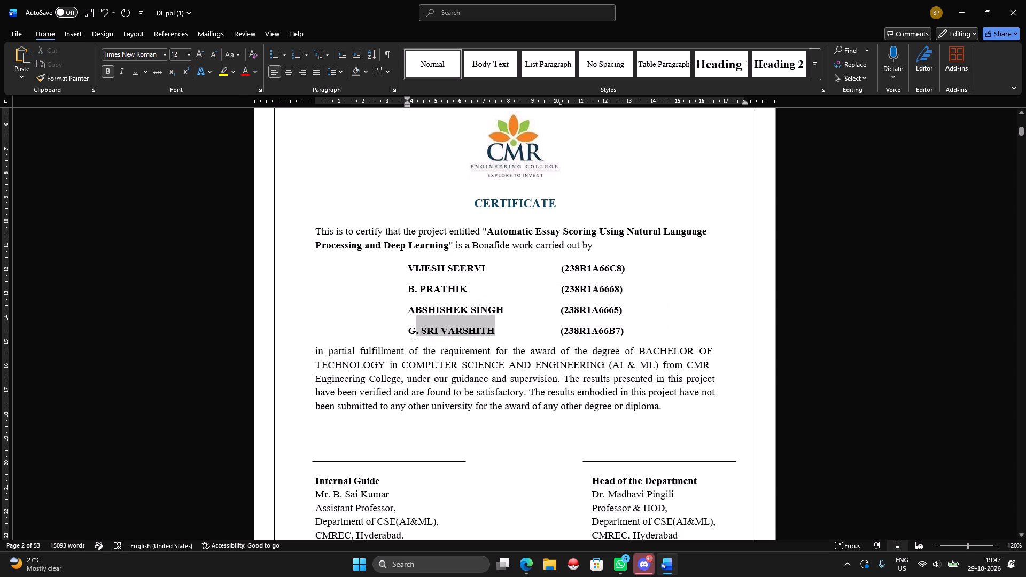
pyautogui.moveTo(413, 334); pyautogui.dragTo(407, 334)
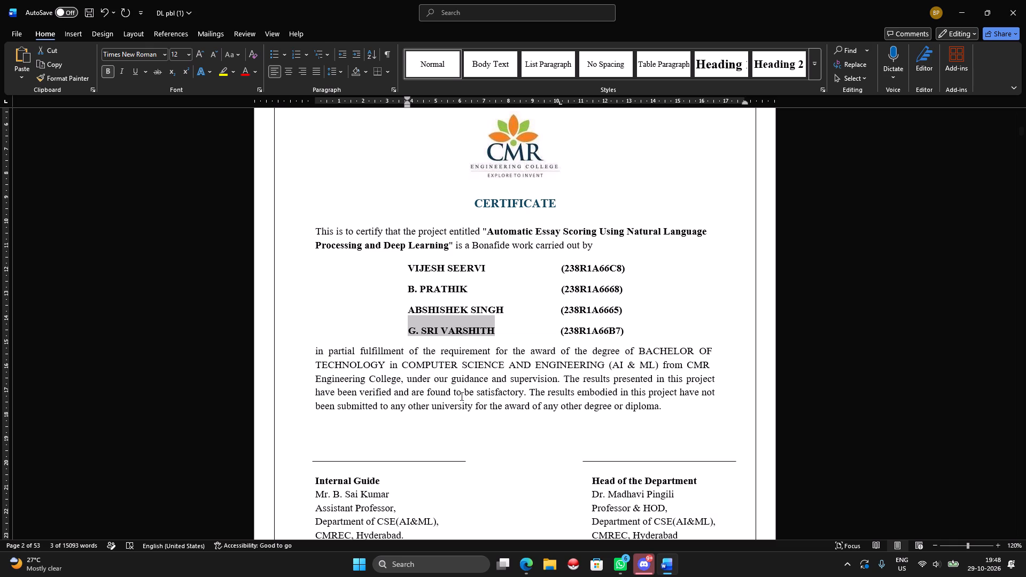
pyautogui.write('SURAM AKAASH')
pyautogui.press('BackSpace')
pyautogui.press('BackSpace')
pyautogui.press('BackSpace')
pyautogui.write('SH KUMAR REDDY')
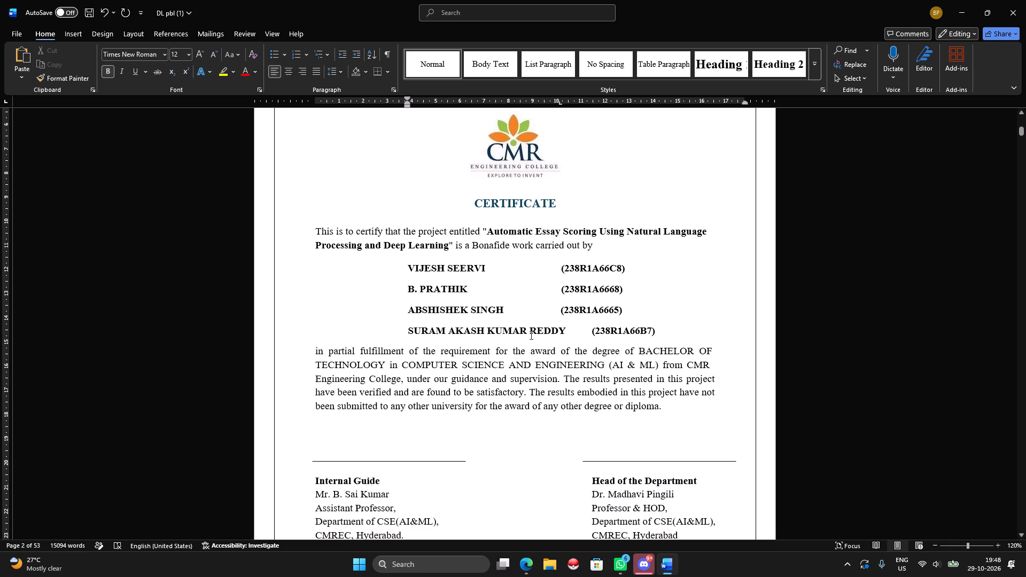
# Remove the tab gap between the fourth student's name and roll number on the certificate page.
pyautogui.scroll(2, 424, 373)
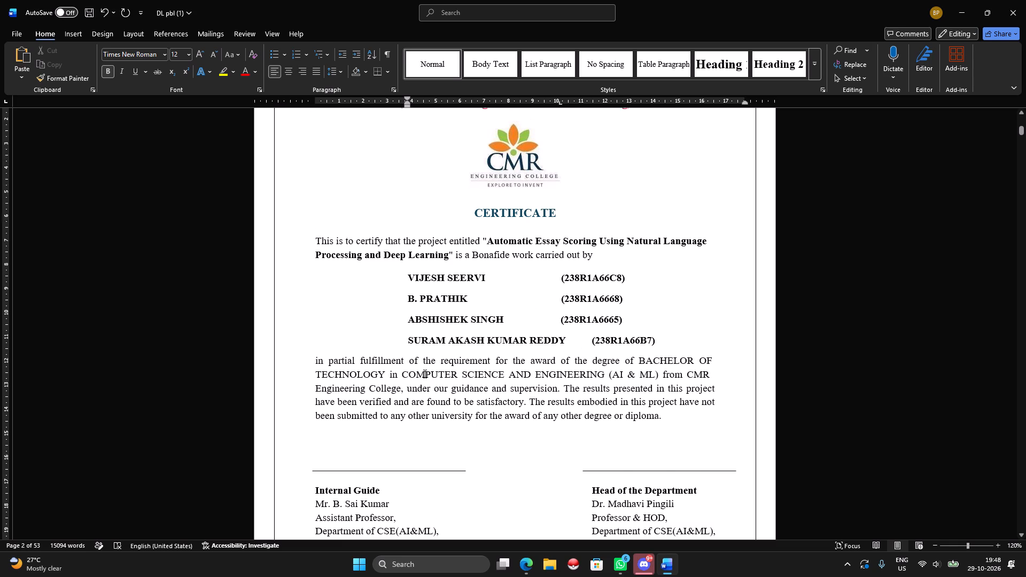
pyautogui.scroll(20, 424, 373)
pyautogui.scroll(4, 424, 373)
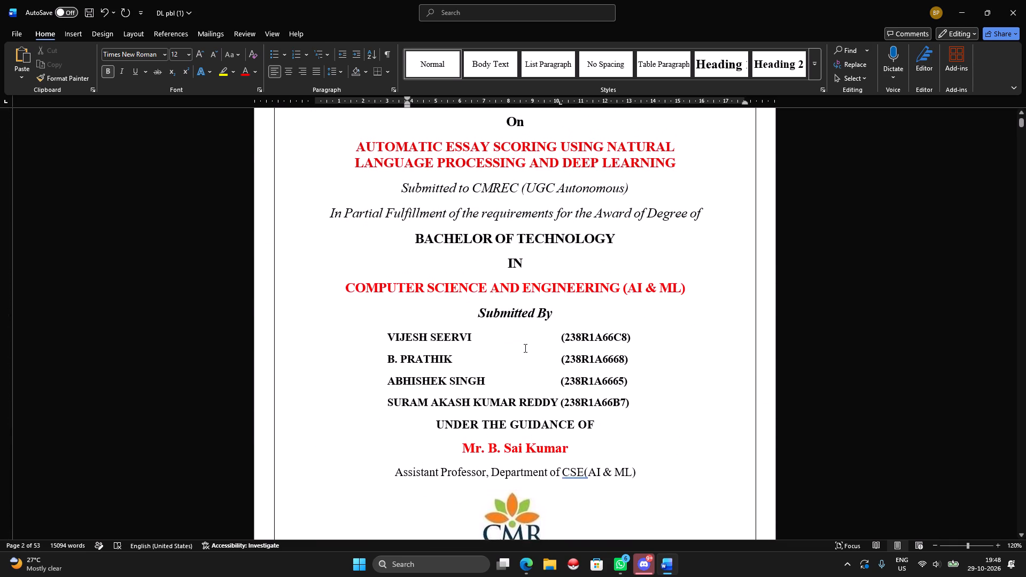
pyautogui.scroll(-5, 524, 348)
pyautogui.scroll(-20, 521, 350)
pyautogui.scroll(-7, 521, 350)
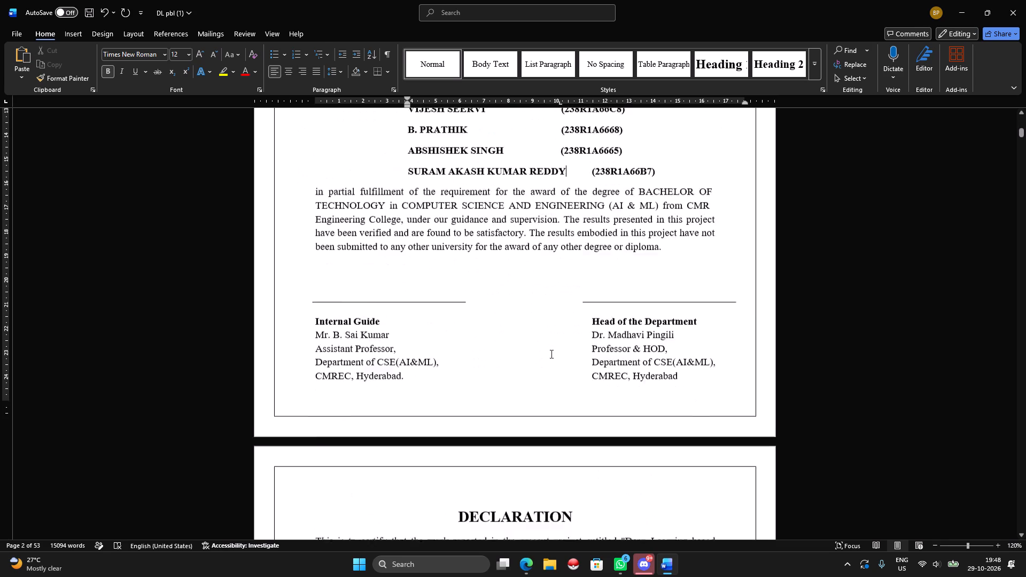
pyautogui.scroll(4, 569, 331)
pyautogui.click(594, 272)
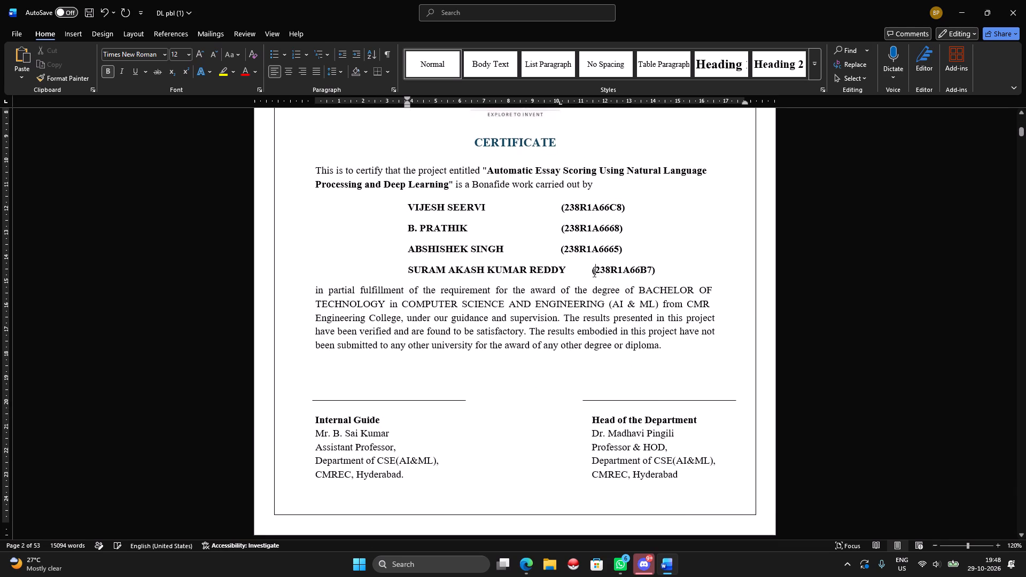
pyautogui.click(591, 272)
pyautogui.press('BackSpace')
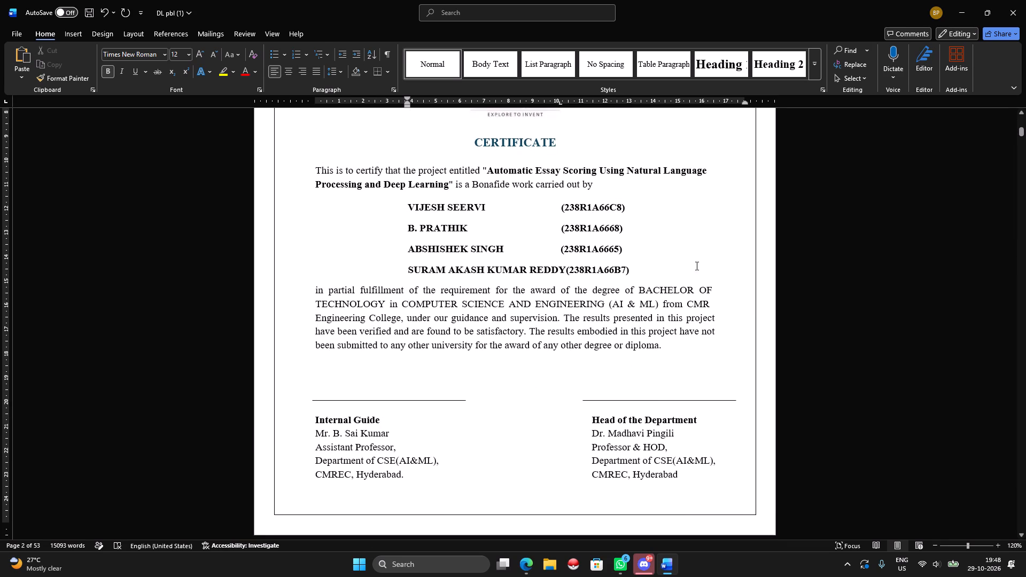
# Remove the left indent of the fourth student's line on the certificate and shift it with leading spaces to start slightly before the other names.
pyautogui.scroll(20, 711, 255)
pyautogui.scroll(2, 711, 255)
pyautogui.scroll(3, 569, 341)
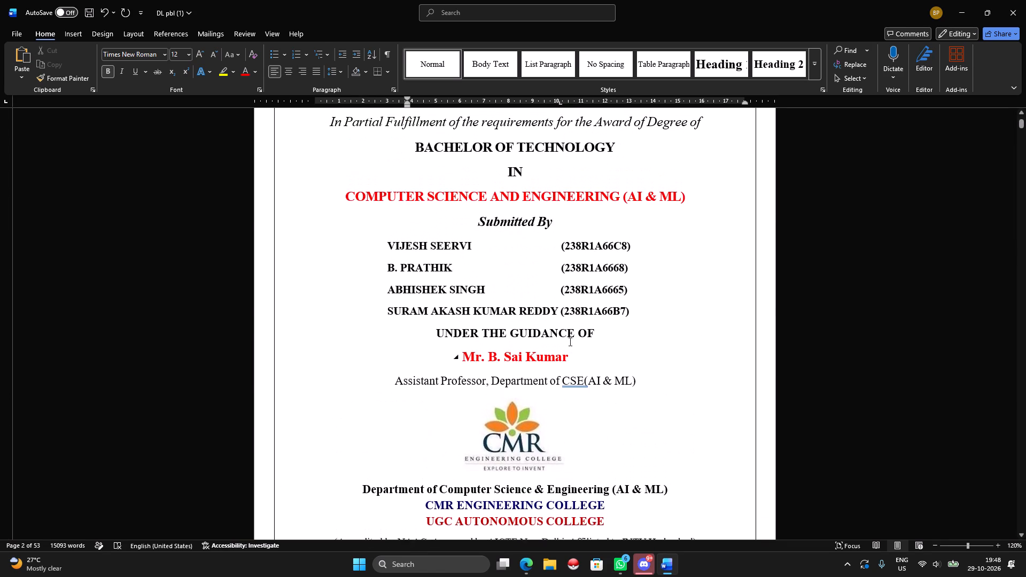
pyautogui.scroll(-20, 594, 344)
pyautogui.scroll(-4, 594, 344)
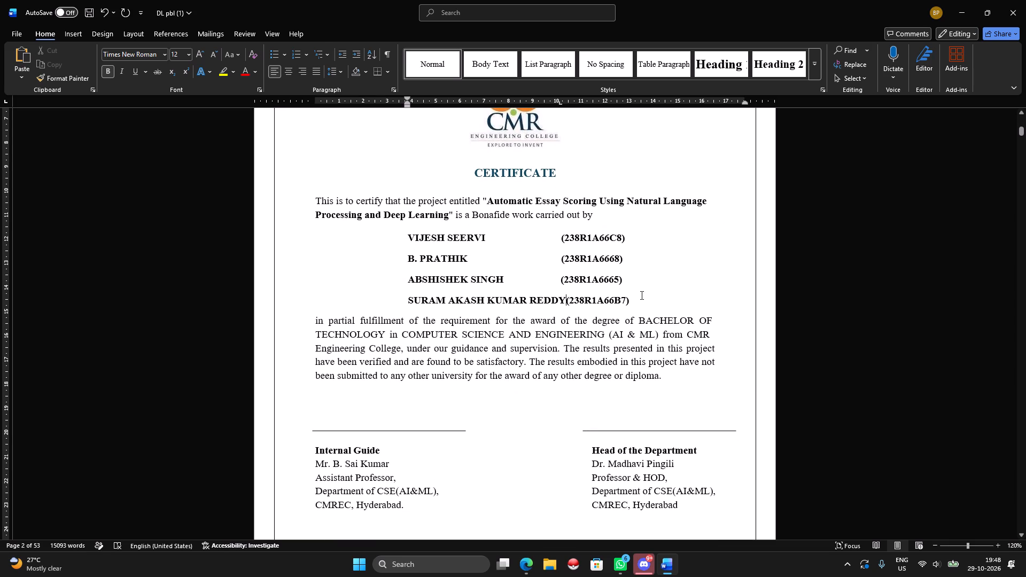
pyautogui.click(634, 302)
pyautogui.moveTo(564, 301); pyautogui.dragTo(405, 304)
pyautogui.click(410, 305)
pyautogui.press('BackSpace')
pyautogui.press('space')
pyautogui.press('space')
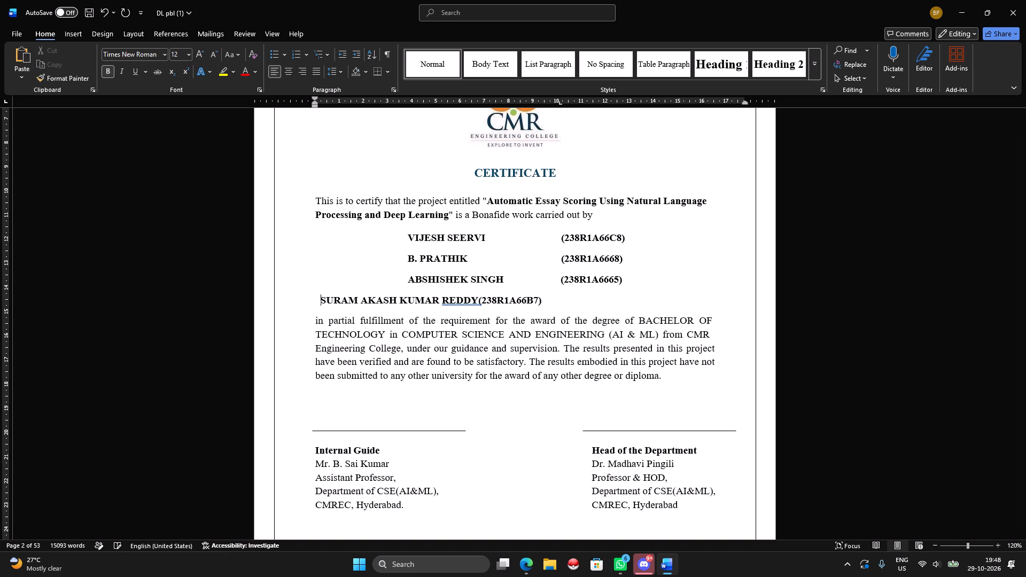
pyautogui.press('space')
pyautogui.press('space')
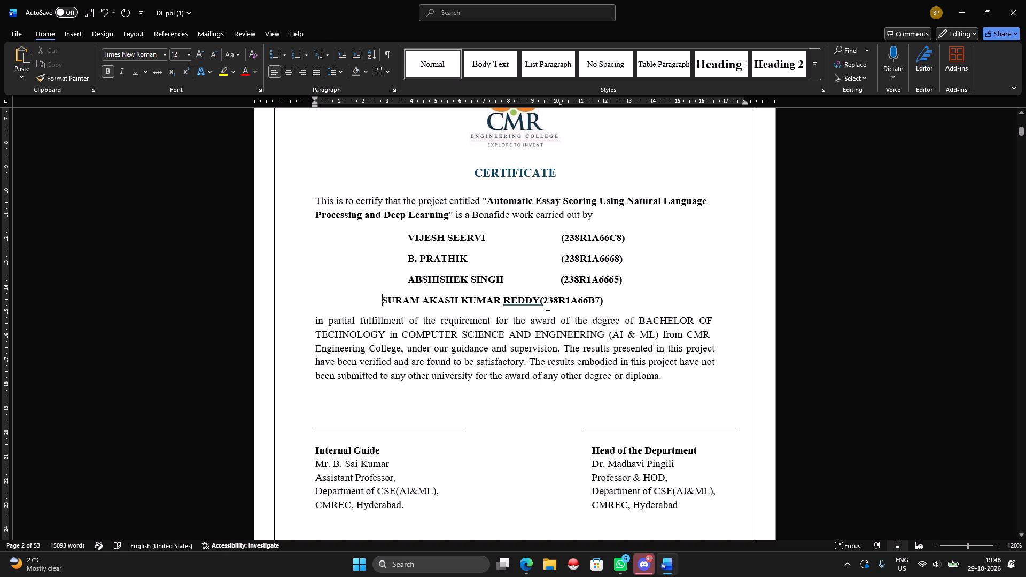
# Insert spaces between the fourth student's name and roll number on the certificate to align the number with the roll number column.
pyautogui.click(541, 302)
pyautogui.click(538, 298)
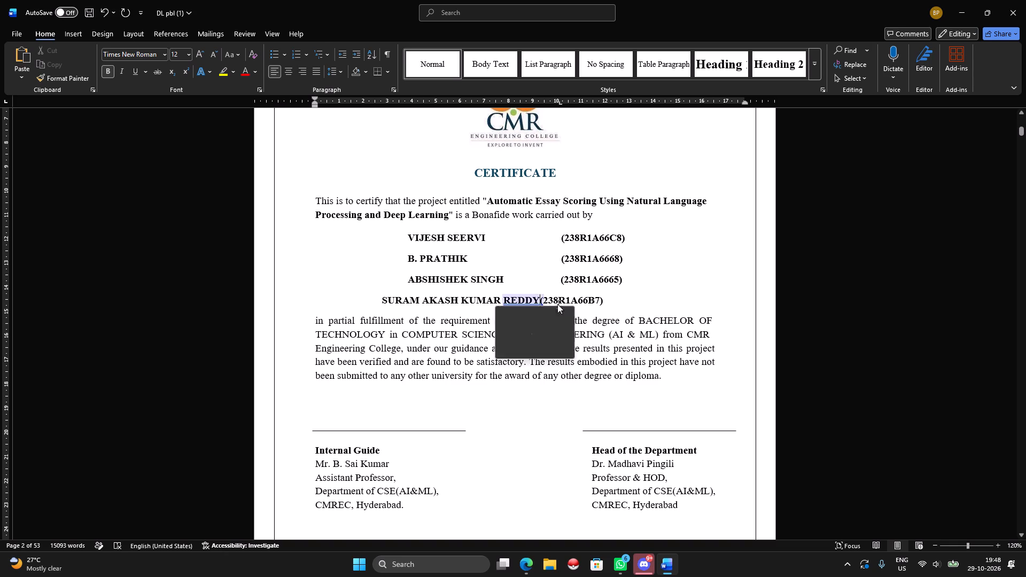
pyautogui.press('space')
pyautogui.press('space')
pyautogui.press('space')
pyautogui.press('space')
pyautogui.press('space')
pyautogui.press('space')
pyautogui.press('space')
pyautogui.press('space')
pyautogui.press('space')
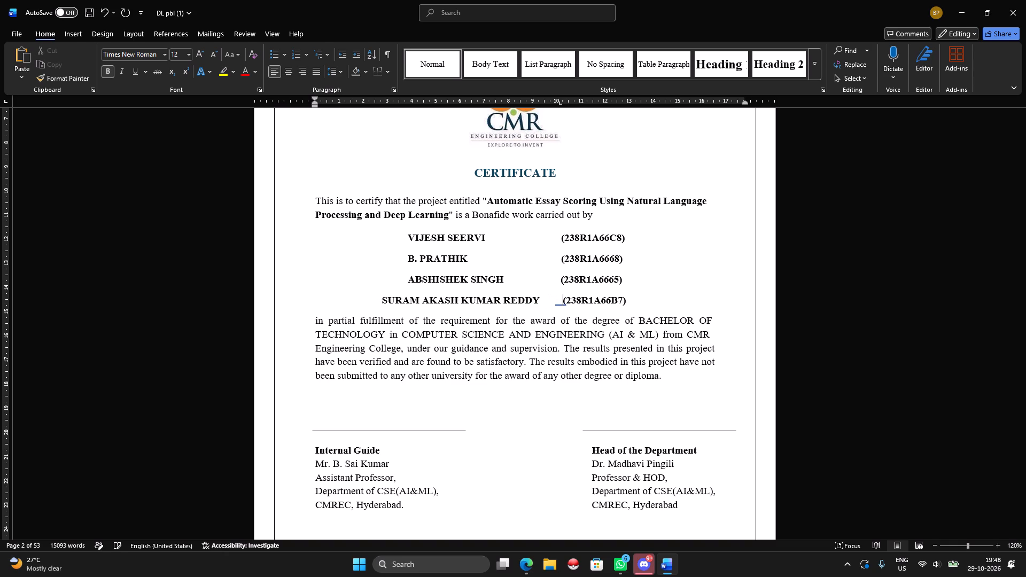
pyautogui.click(633, 302)
# Widen the gap between the fourth student's name and roll number on the title page with extra spaces.
pyautogui.scroll(9, 504, 345)
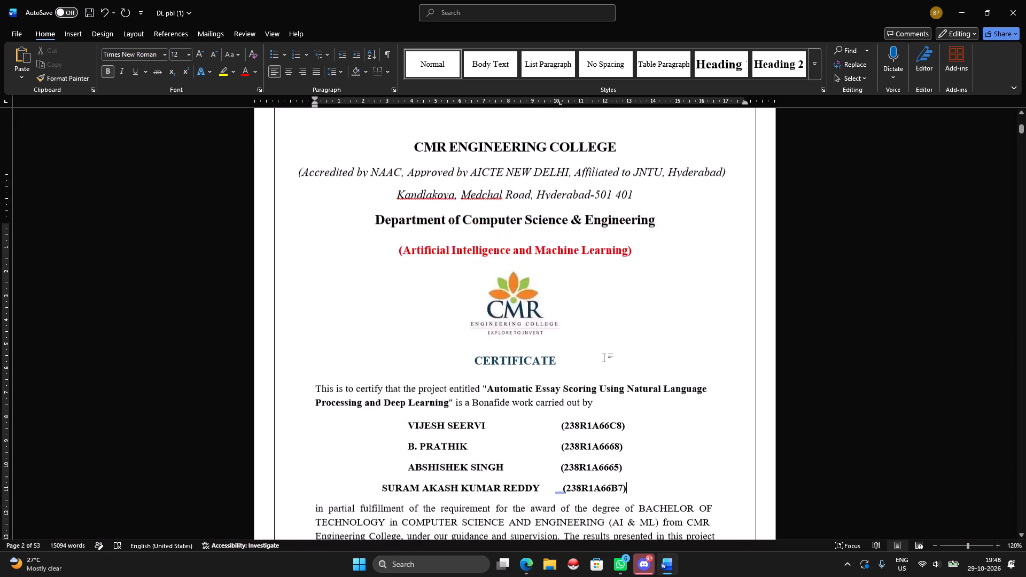
pyautogui.scroll(16, 604, 357)
pyautogui.click(560, 341)
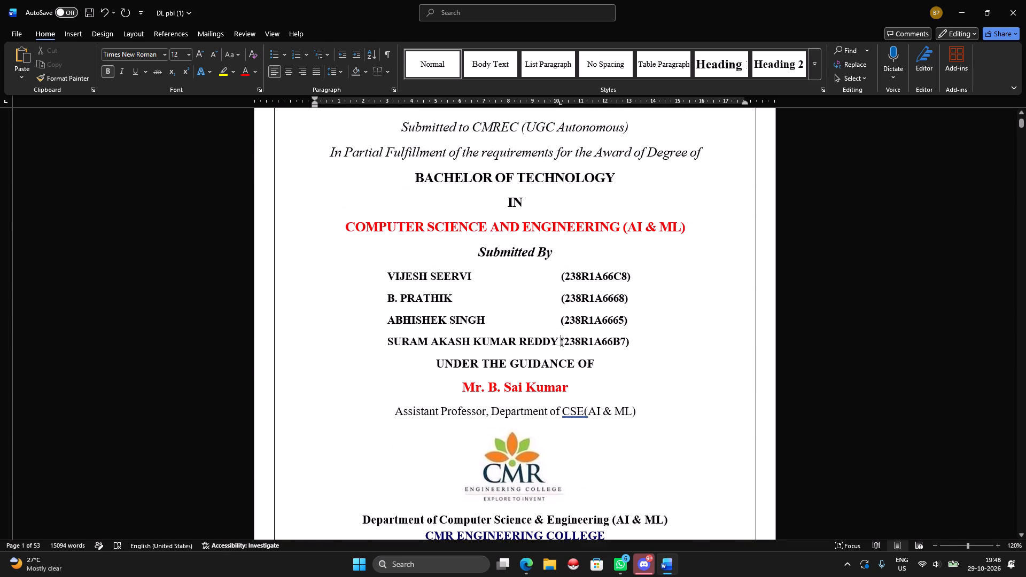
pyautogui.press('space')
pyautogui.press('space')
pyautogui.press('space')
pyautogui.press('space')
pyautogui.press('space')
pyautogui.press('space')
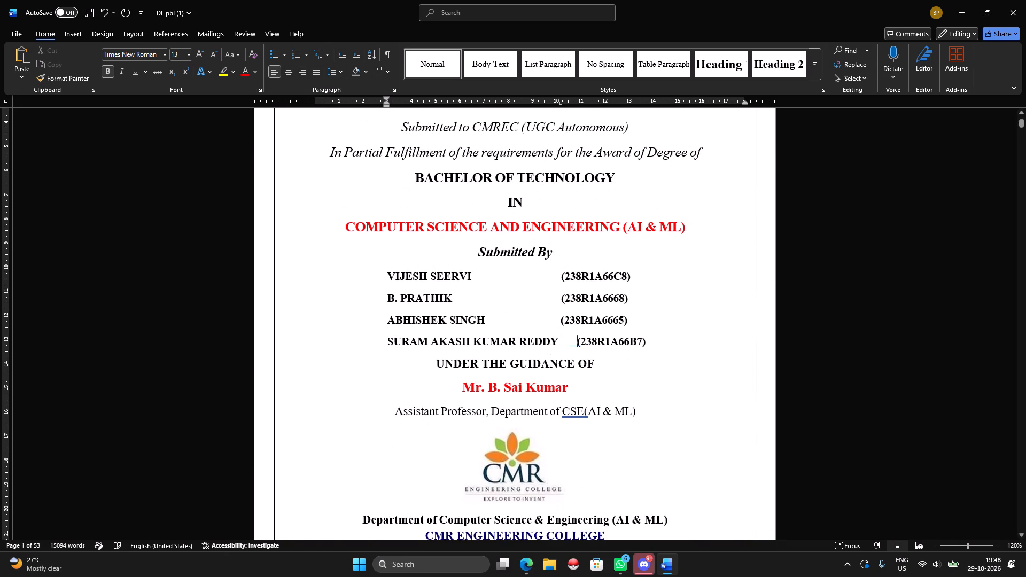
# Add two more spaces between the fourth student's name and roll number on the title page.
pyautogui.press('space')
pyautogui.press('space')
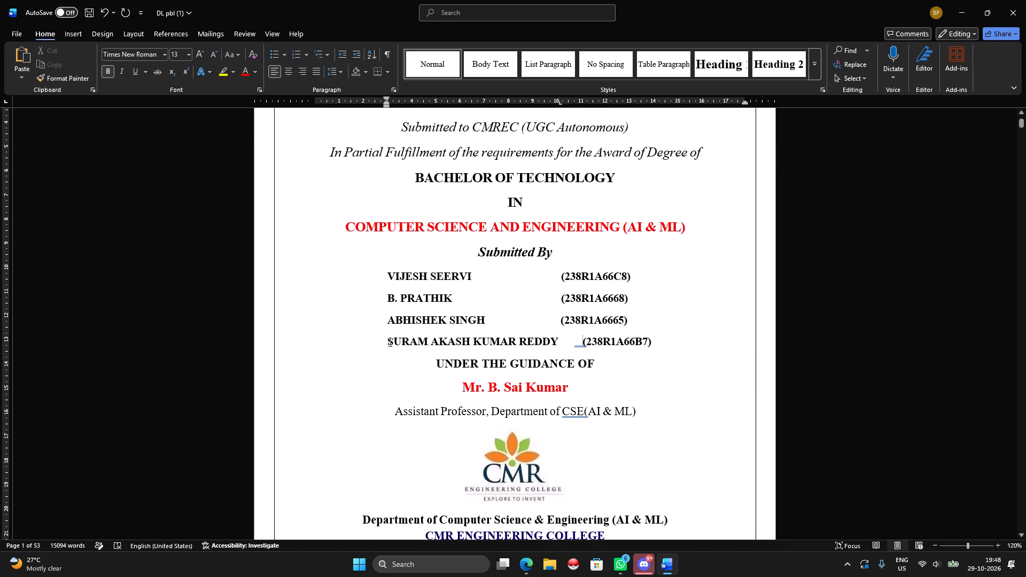
# Remove the left indent of the fourth student's line on the title page and shift it with leading spaces to start slightly before the other names.
pyautogui.click(389, 342)
pyautogui.press('BackSpace')
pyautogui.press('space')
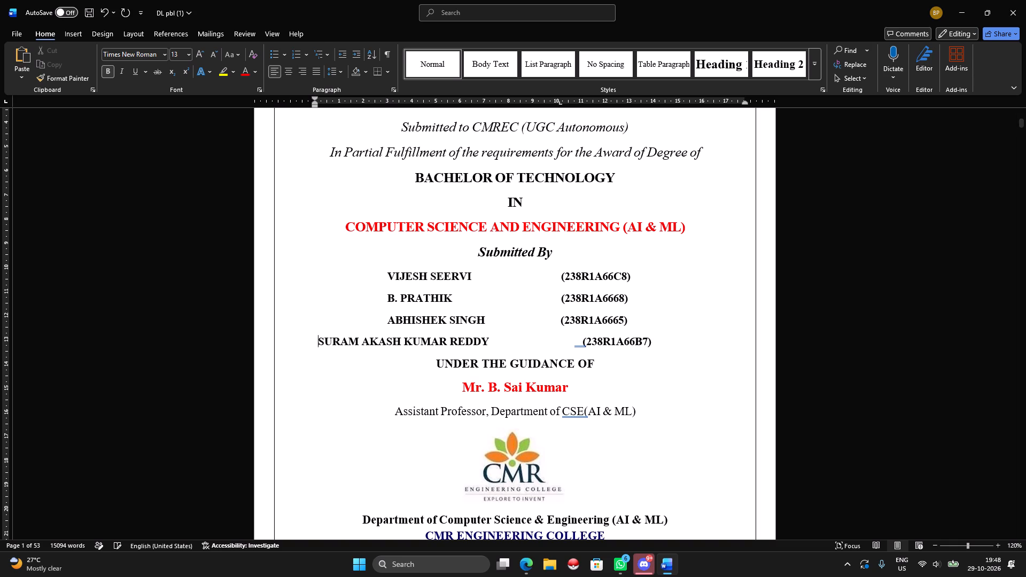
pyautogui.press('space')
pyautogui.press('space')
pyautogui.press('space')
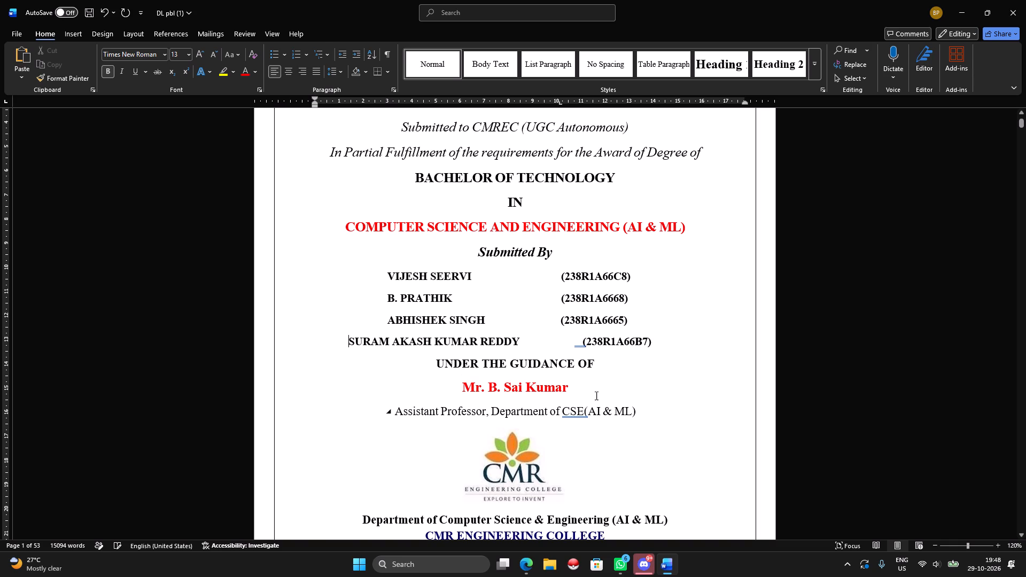
# Delete surplus spaces before the fourth student's roll number on the title page to align it with the roll number column.
pyautogui.click(585, 345)
pyautogui.click(582, 345)
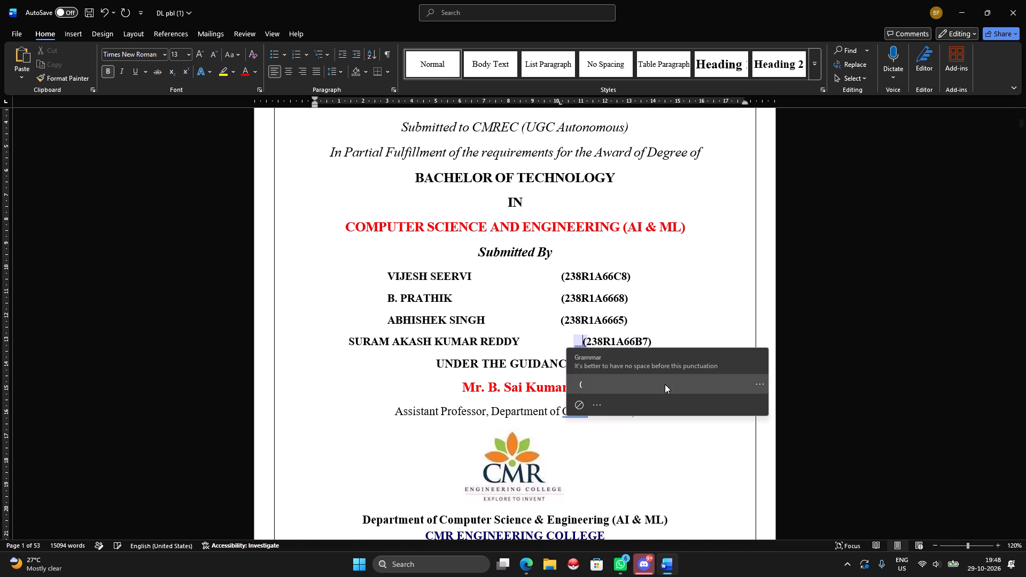
pyautogui.press('BackSpace')
pyautogui.press('BackSpace')
pyautogui.press('BackSpace')
pyautogui.press('BackSpace')
pyautogui.press('BackSpace')
pyautogui.press('BackSpace')
pyautogui.press('BackSpace')
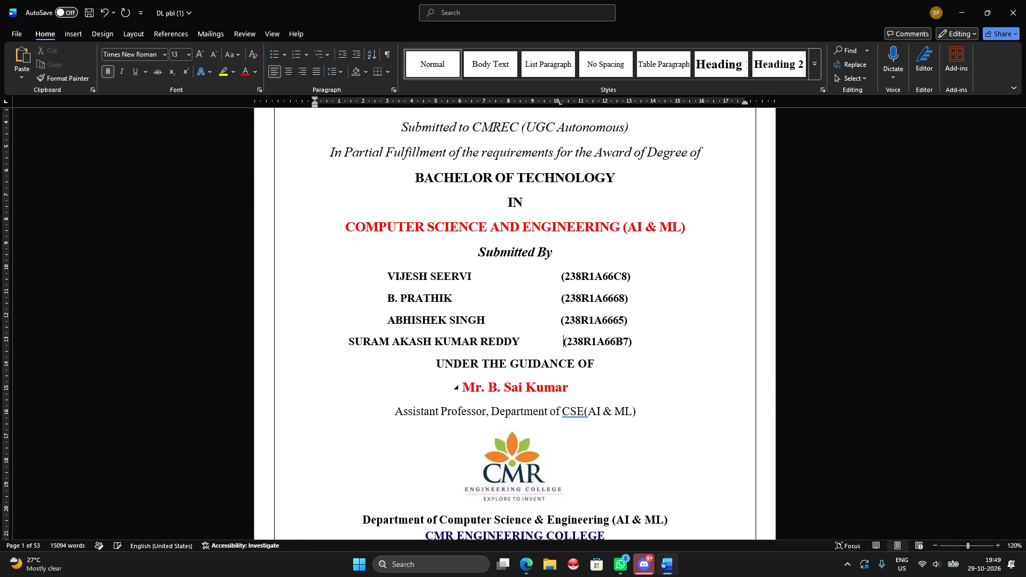
pyautogui.press('BackSpace')
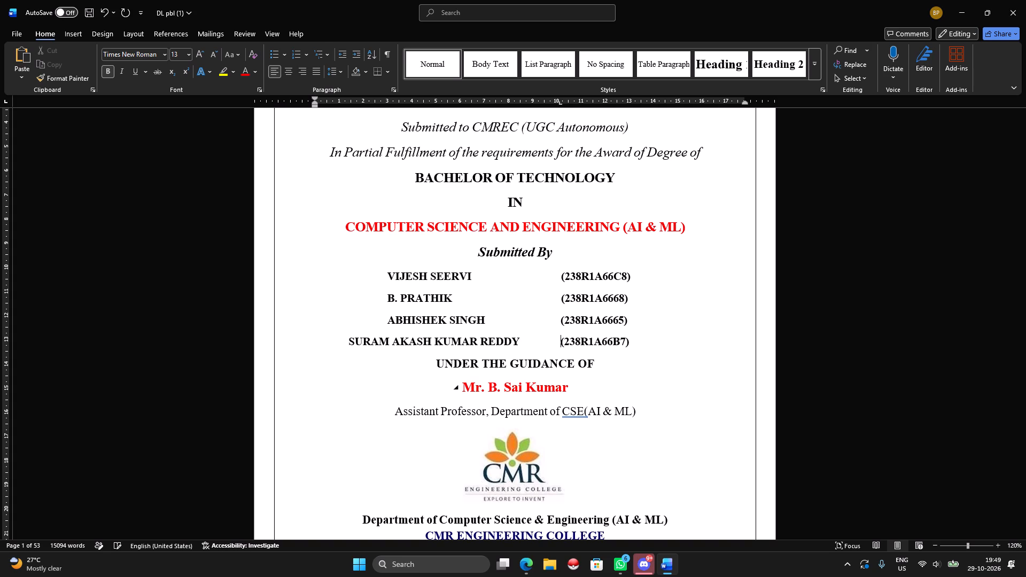
# Switch from the report to the WhatsApp window.
pyautogui.hotkey('alt', 'Tab')
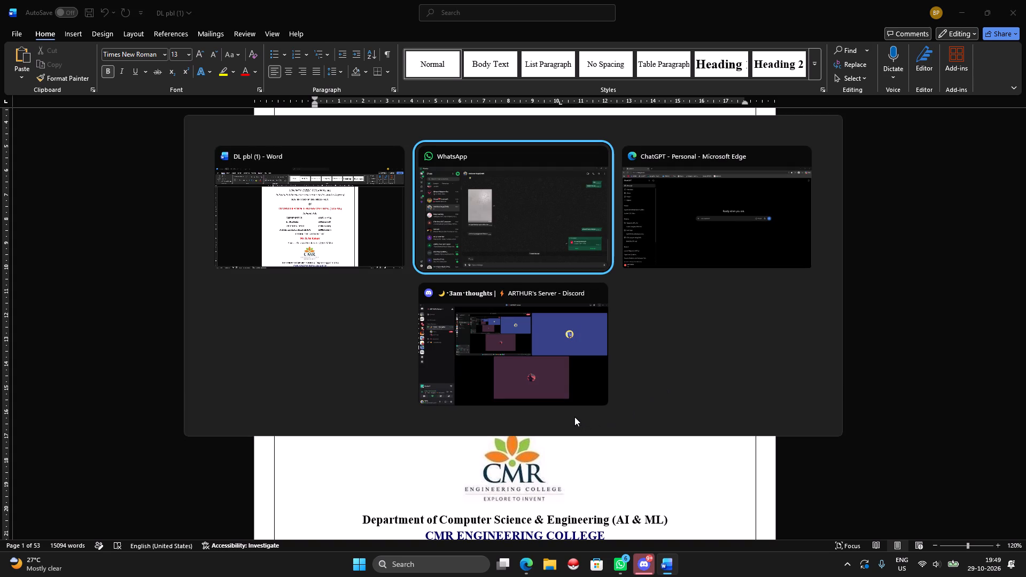
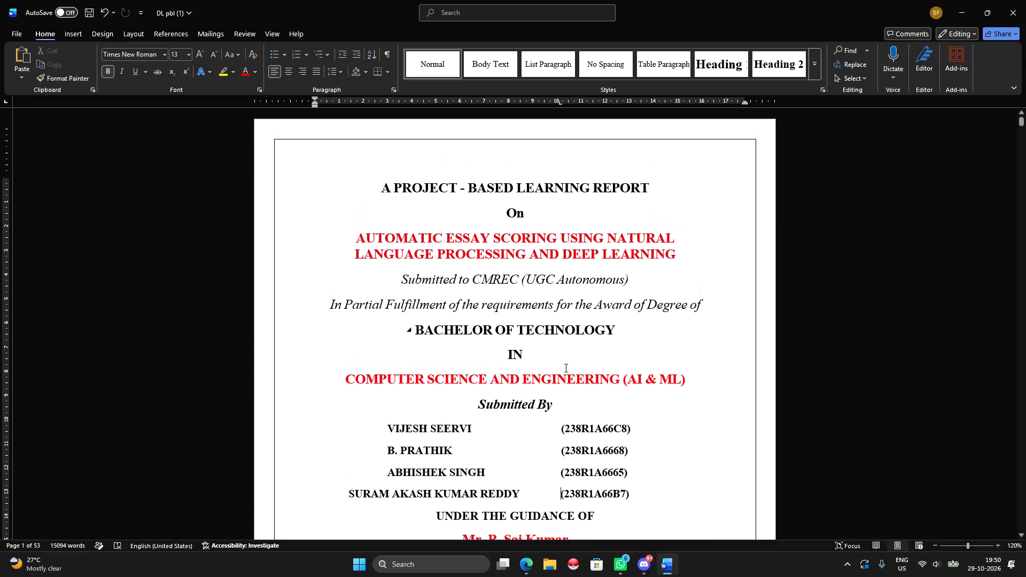
# Compare the alignment of the student names and roll numbers on the title page and the certificate page.
pyautogui.scroll(4, 565, 368)
pyautogui.scroll(-3, 565, 368)
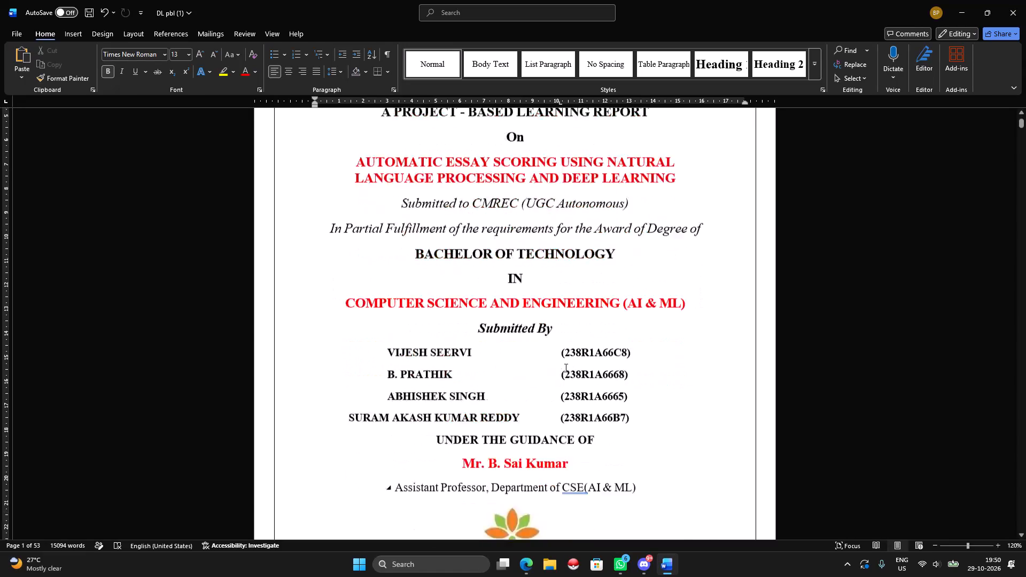
pyautogui.scroll(-10, 565, 368)
pyautogui.scroll(9, 511, 384)
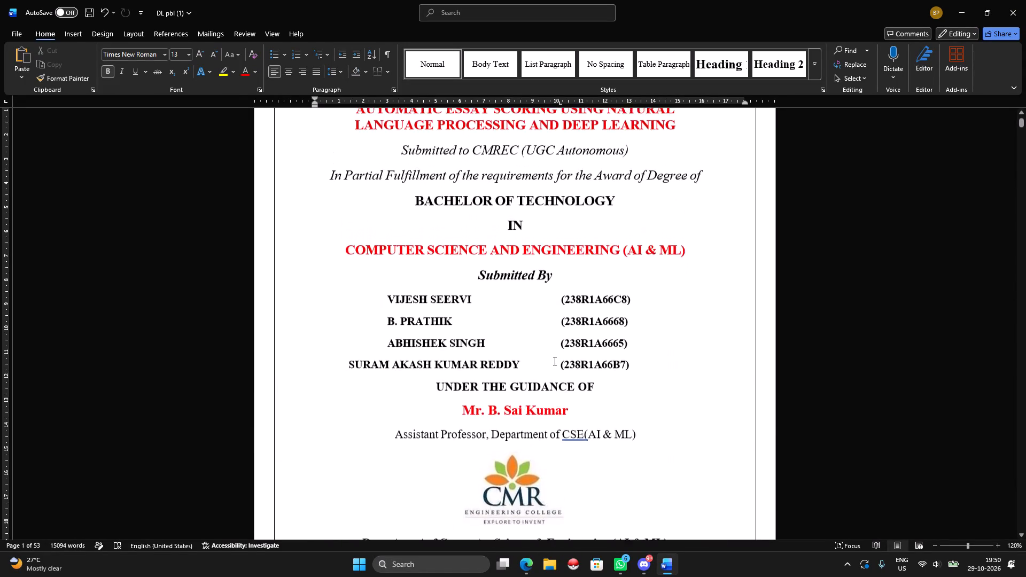
pyautogui.scroll(1, 554, 361)
pyautogui.scroll(-12, 555, 361)
pyautogui.scroll(9, 556, 361)
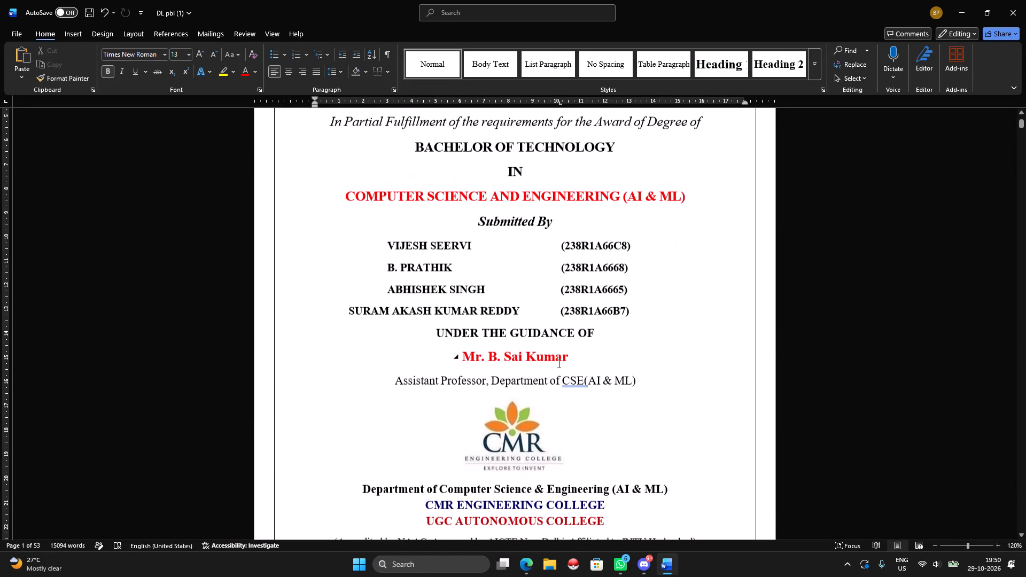
pyautogui.scroll(-18, 585, 422)
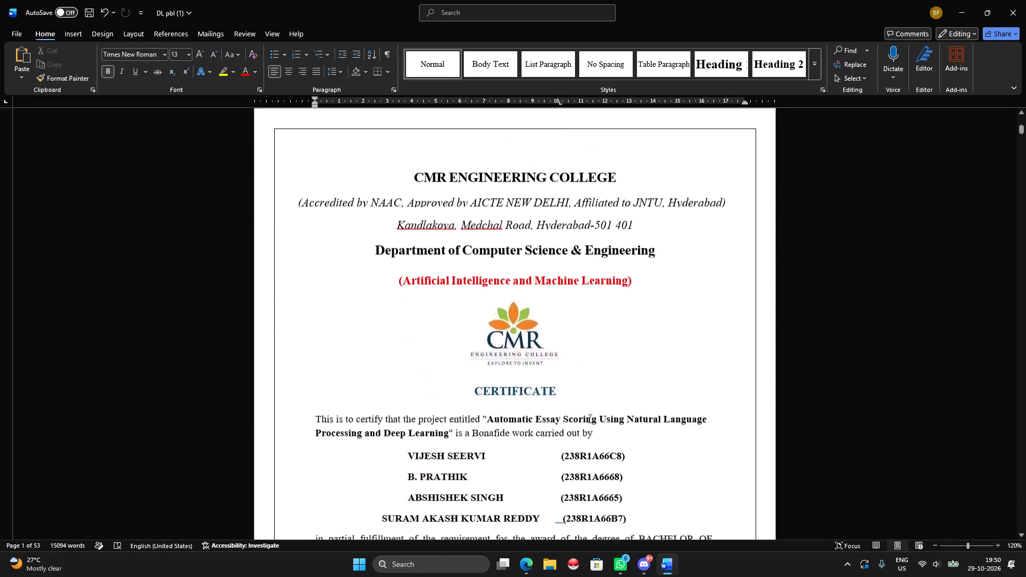
pyautogui.scroll(-6, 589, 418)
pyautogui.scroll(12, 545, 415)
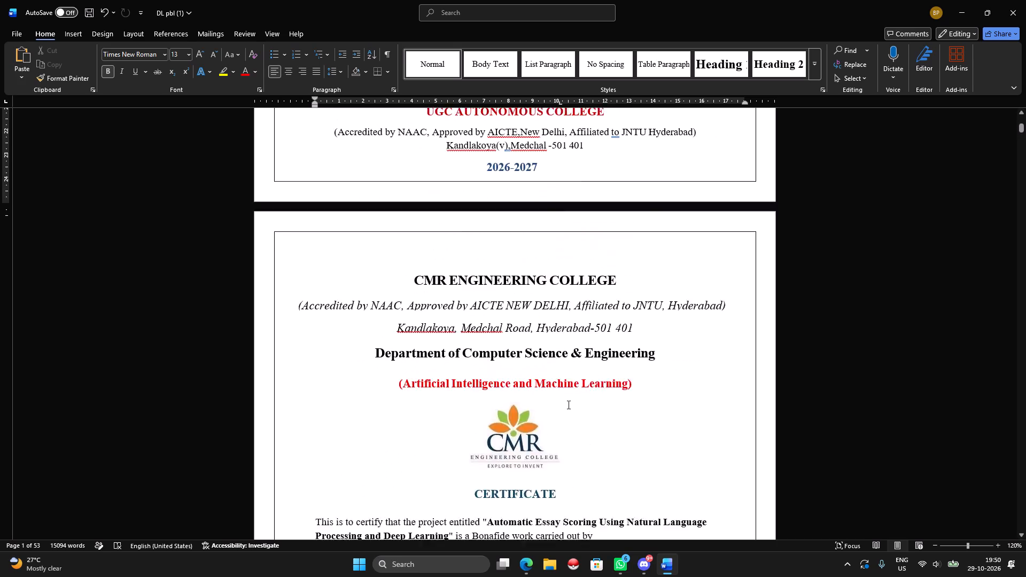
pyautogui.scroll(15, 568, 404)
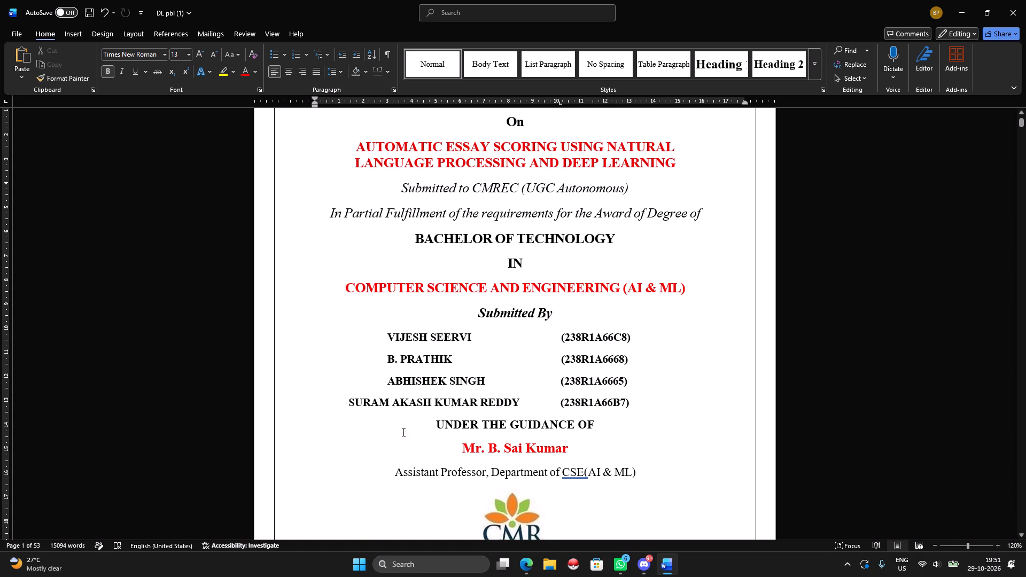
# Place the text cursor at the start of the fourth student's name on the title page.
pyautogui.click(351, 402)
# Undo the spacing and indent changes made to the fourth student's line on the title page.
pyautogui.hotkey('ctrl', 'z')
pyautogui.hotkey('ctrl', 'z')
pyautogui.hotkey('ctrl', 'z')
pyautogui.hotkey('ctrl', 'z')
pyautogui.hotkey('ctrl', 'z')
pyautogui.hotkey('ctrl', 'z')
pyautogui.hotkey('ctrl', 'z')
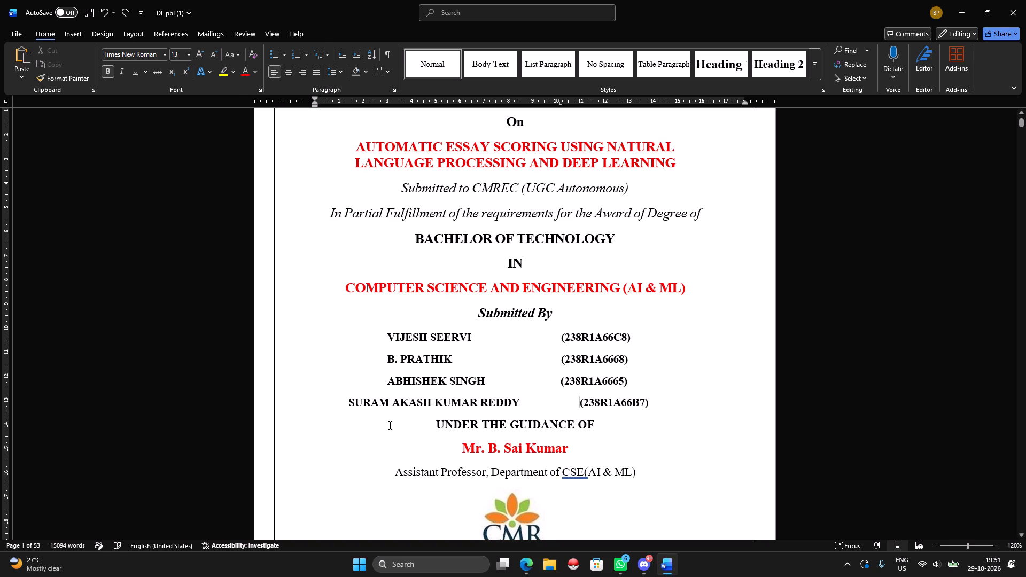
pyautogui.hotkey('ctrl', 'z')
pyautogui.hotkey('ctrl', 'z')
pyautogui.hotkey('ctrl', 'z')
pyautogui.hotkey('ctrl', 'z')
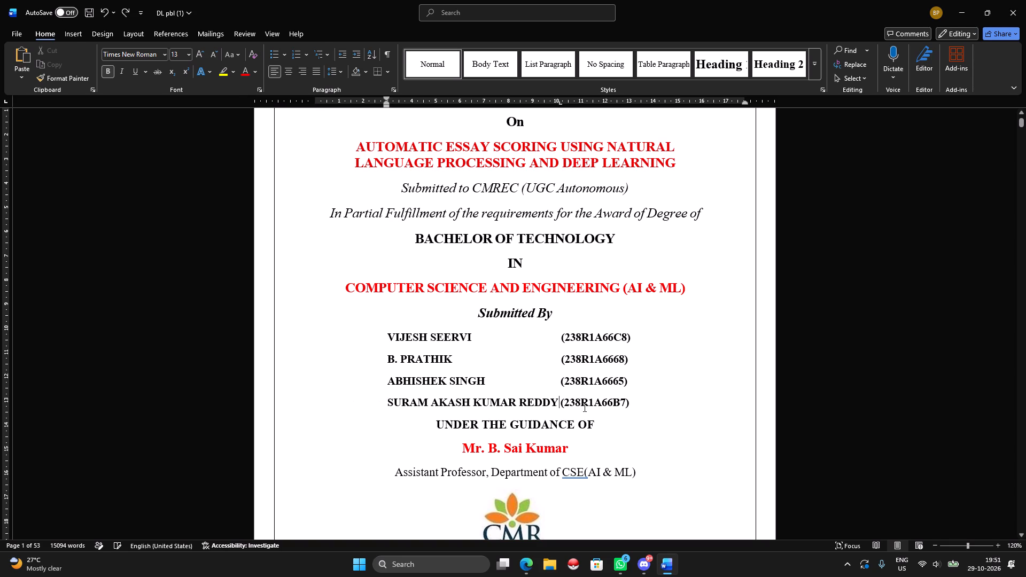
pyautogui.click(635, 400)
# Undo the added spaces and the indent removal on the fourth student's line of the certificate page.
pyautogui.scroll(-7, 647, 449)
pyautogui.scroll(-20, 644, 448)
pyautogui.scroll(-1, 644, 448)
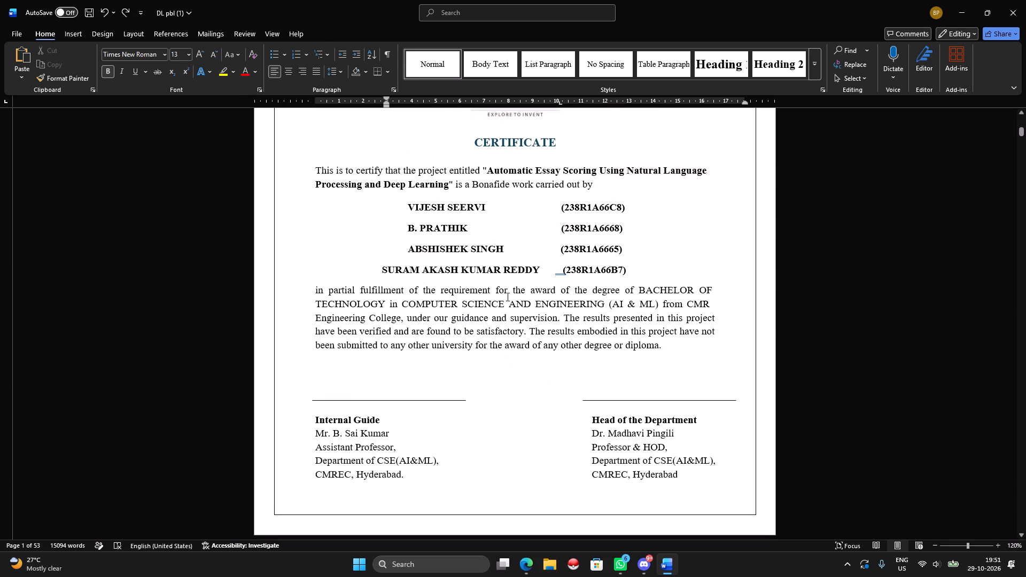
pyautogui.click(537, 274)
pyautogui.hotkey('ctrl', 'z')
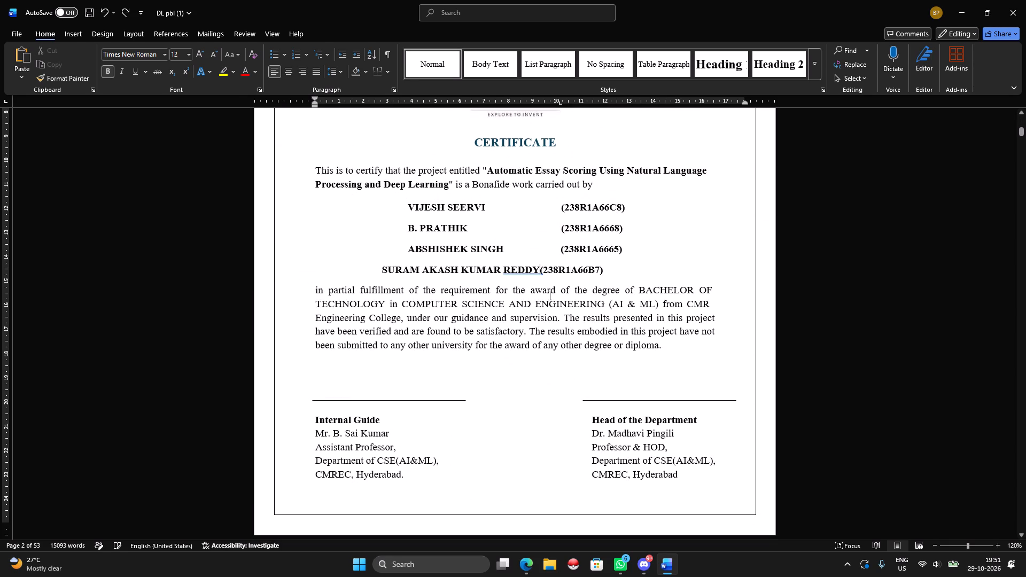
pyautogui.hotkey('ctrl', 'z')
pyautogui.hotkey('ctrl', 'z')
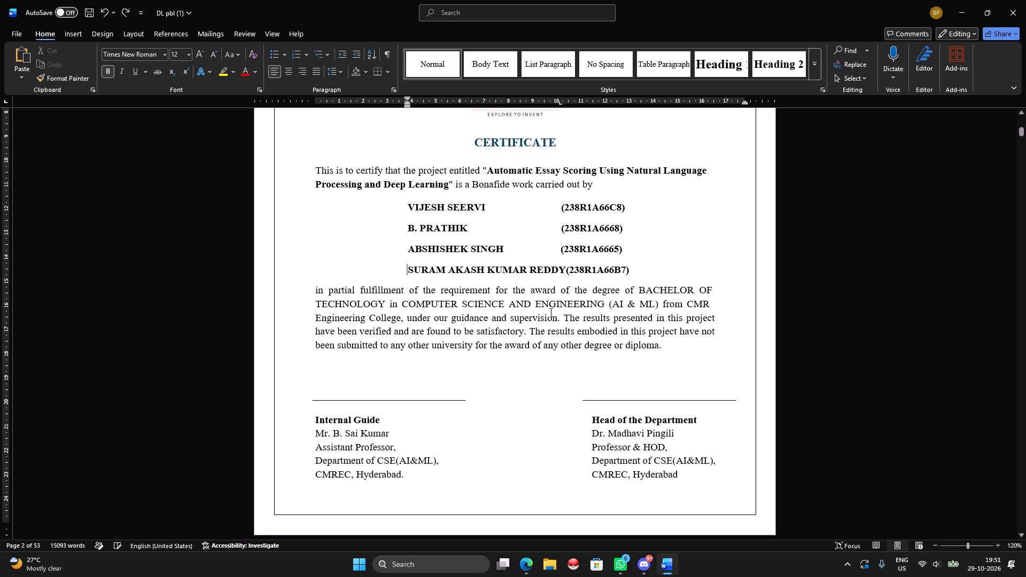
pyautogui.click(631, 274)
# Replace the project title in the Declaration paragraph with "Automatic Essay Scoring Using Natural Language Processing and Deep Learning".
pyautogui.scroll(-3, 659, 410)
pyautogui.scroll(-11, 575, 380)
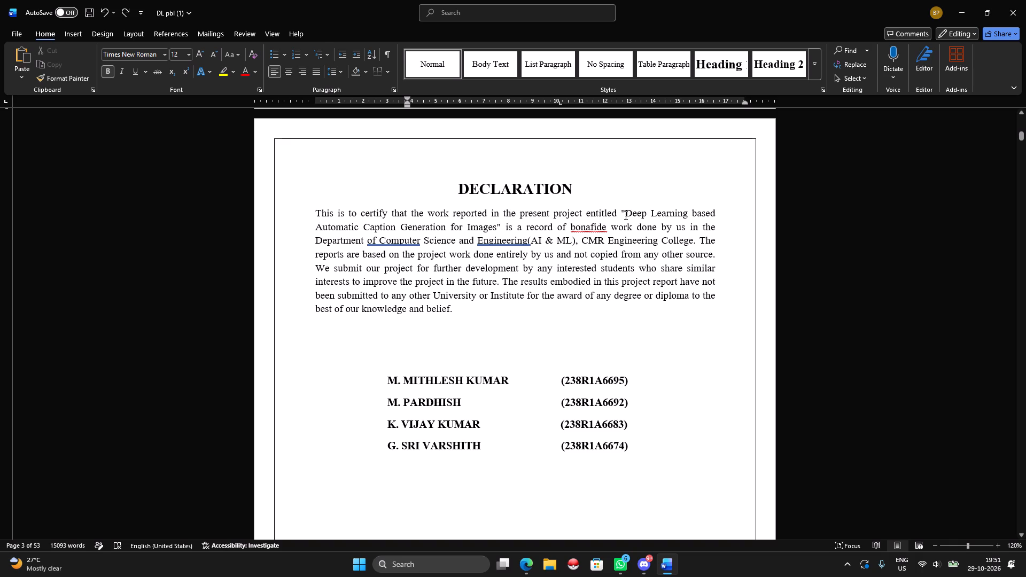
pyautogui.moveTo(626, 213); pyautogui.dragTo(503, 232)
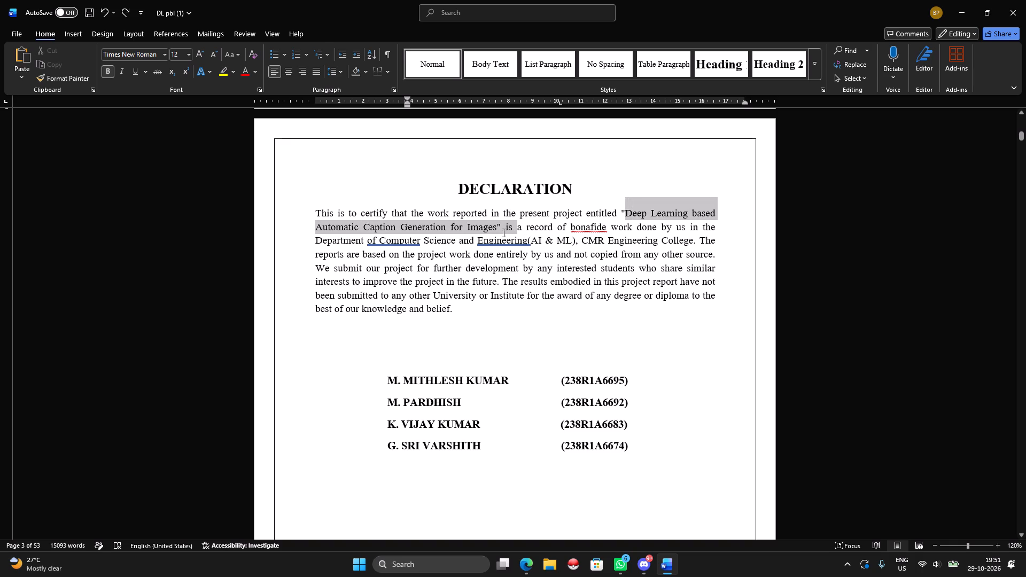
pyautogui.moveTo(503, 232); pyautogui.dragTo(497, 232)
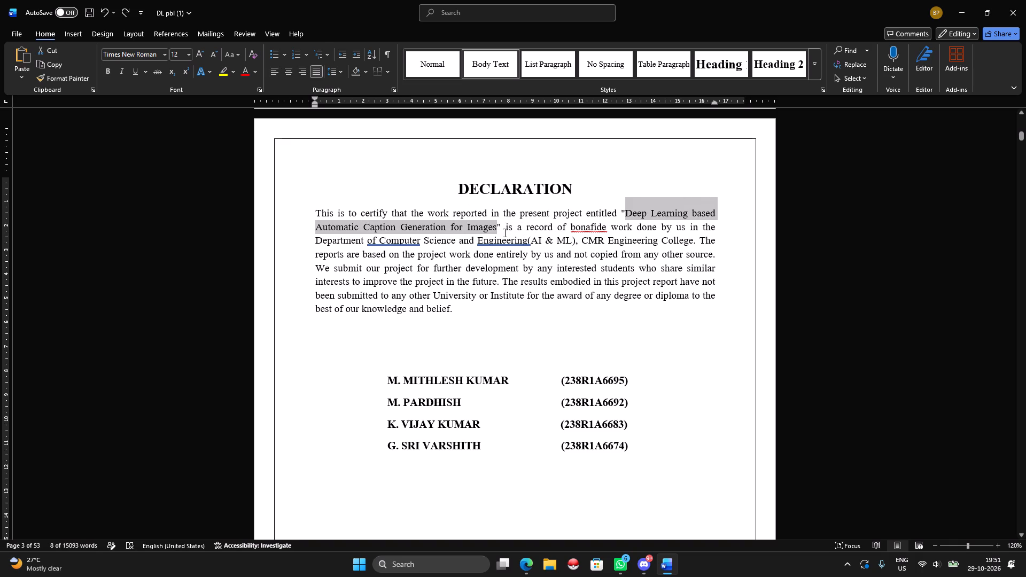
pyautogui.hotkey('ctrl', 'v')
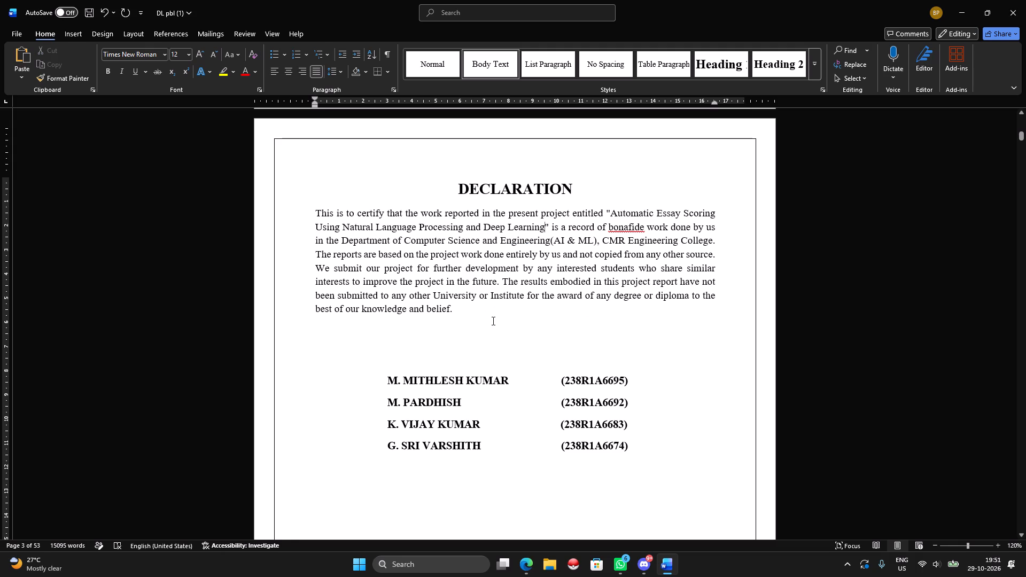
pyautogui.click(458, 310)
# Replace the first student's name on the Declaration page with the title page's first name and change the roll number's last two digits to 68.
pyautogui.scroll(-2, 503, 351)
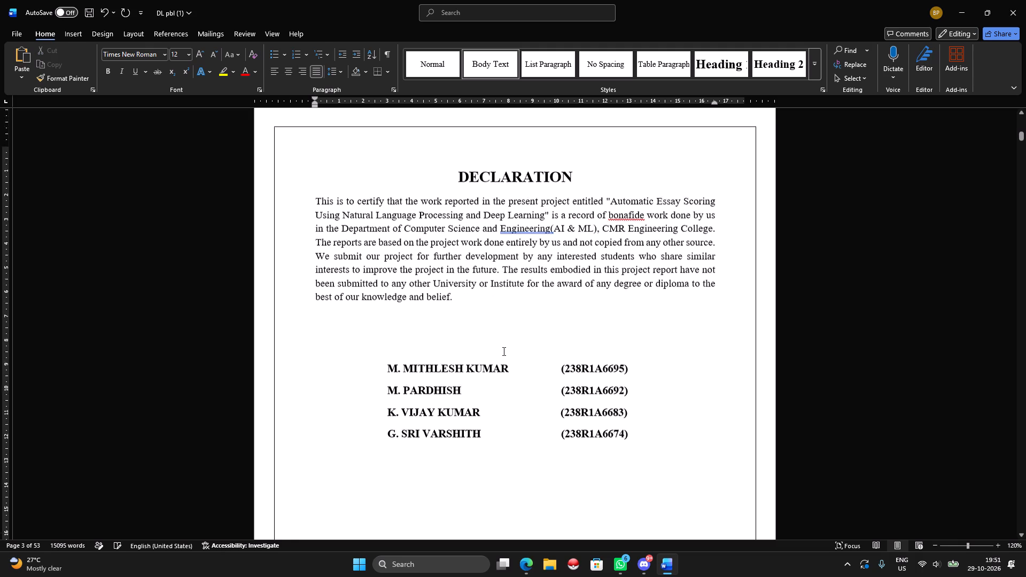
pyautogui.scroll(-1, 503, 351)
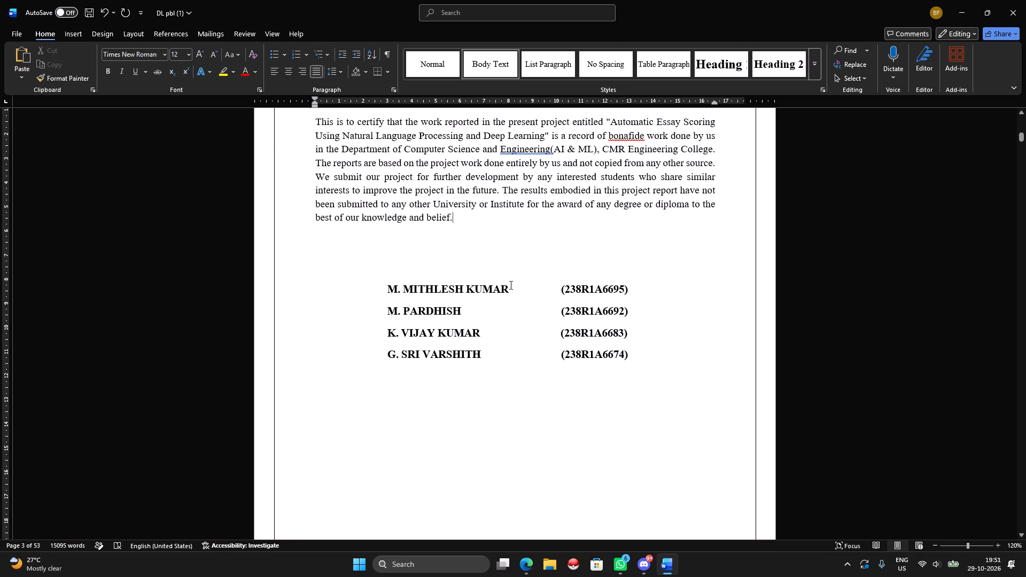
pyautogui.moveTo(509, 288); pyautogui.dragTo(394, 287)
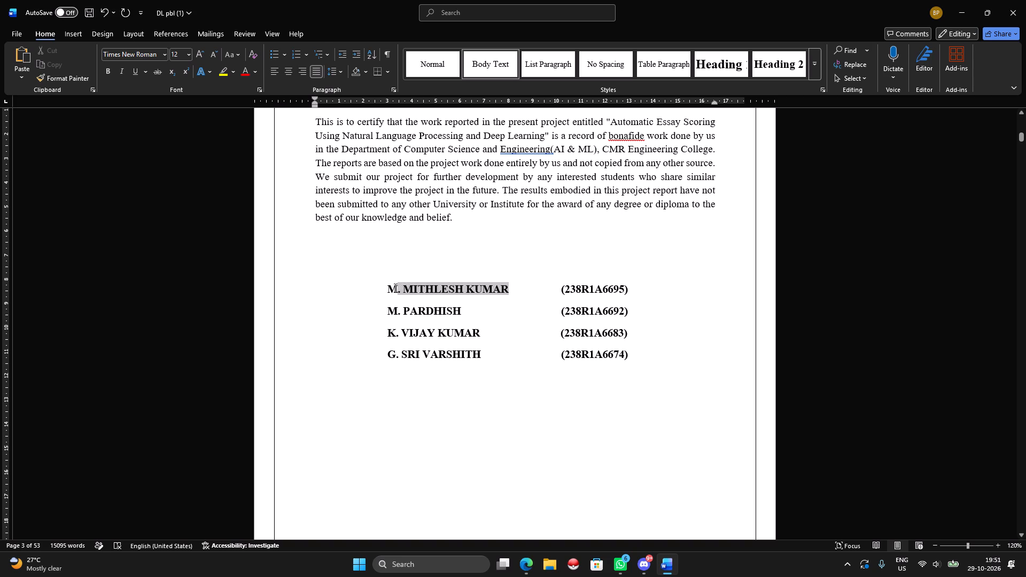
pyautogui.moveTo(394, 287); pyautogui.dragTo(390, 287)
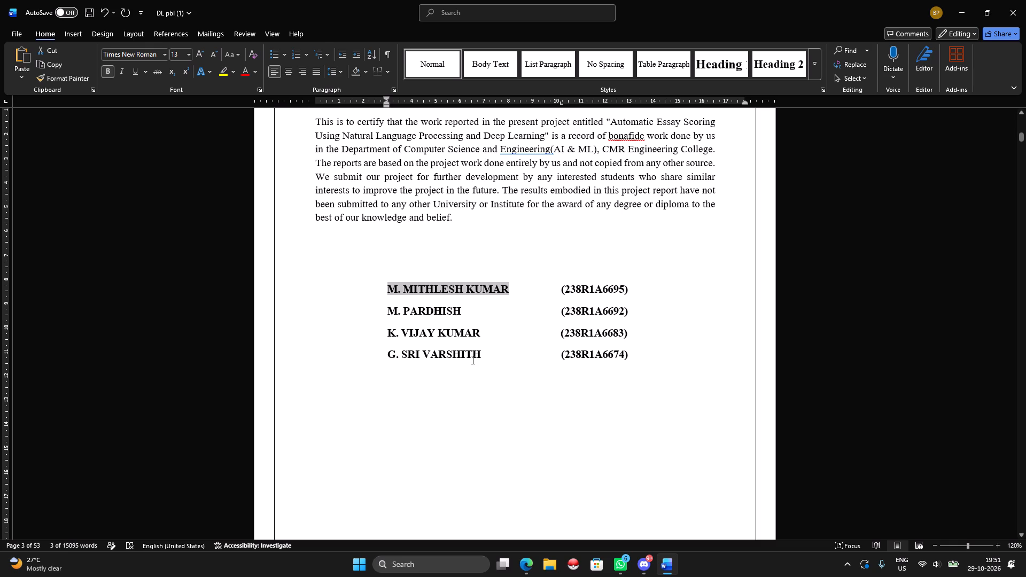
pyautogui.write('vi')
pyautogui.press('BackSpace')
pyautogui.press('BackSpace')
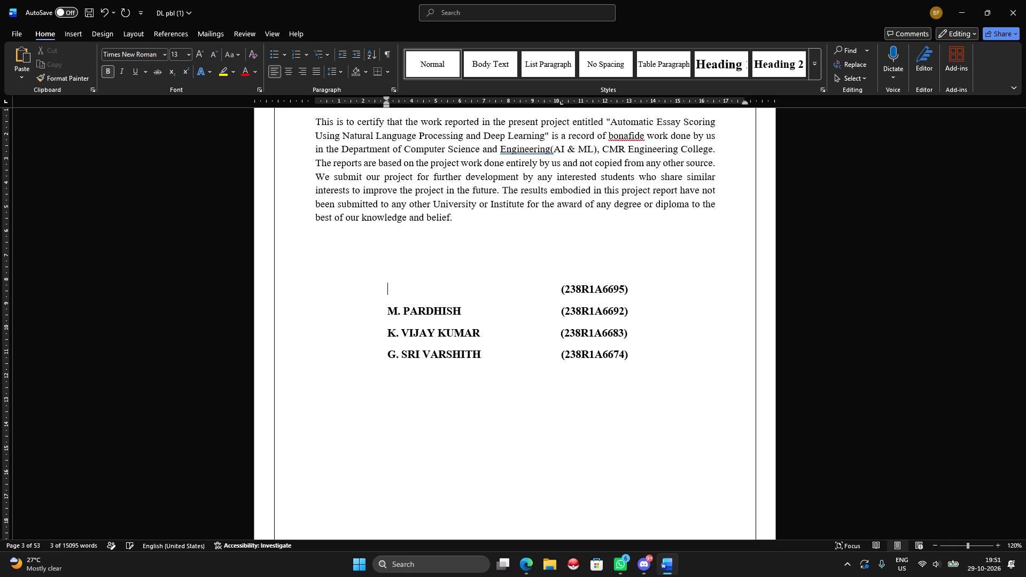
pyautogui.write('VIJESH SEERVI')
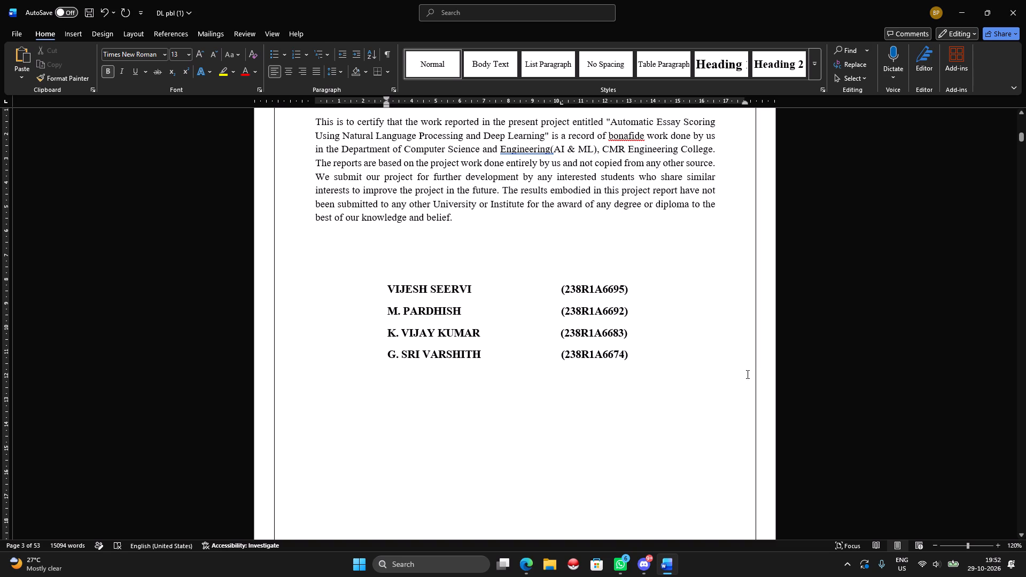
pyautogui.click(623, 287)
pyautogui.press('BackSpace')
pyautogui.press('BackSpace')
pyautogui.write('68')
# Replace the Declaration's second student name with the title page's second name and change the roll number's last two digits to 68.
pyautogui.click(462, 315)
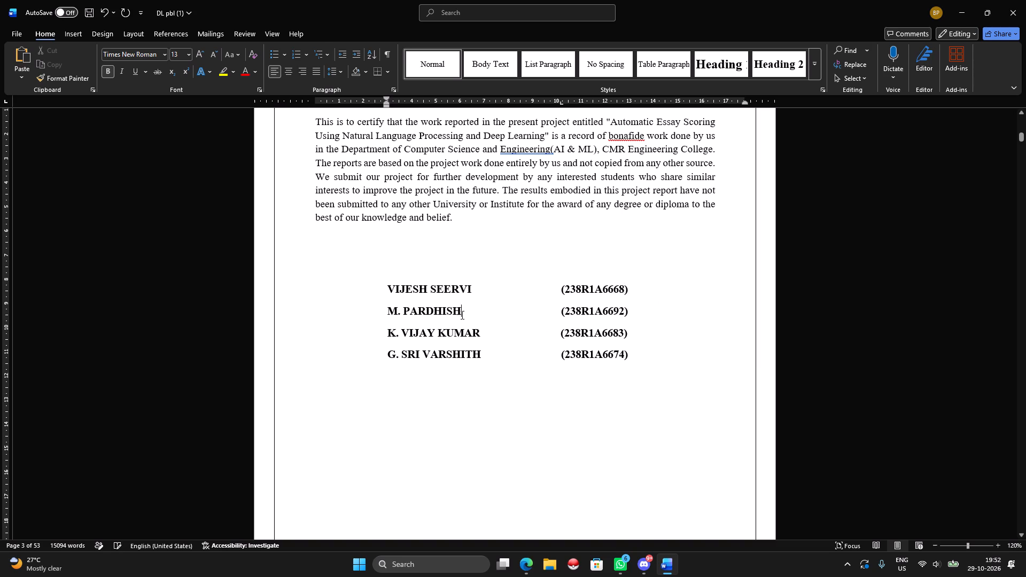
pyautogui.moveTo(460, 314); pyautogui.dragTo(380, 309)
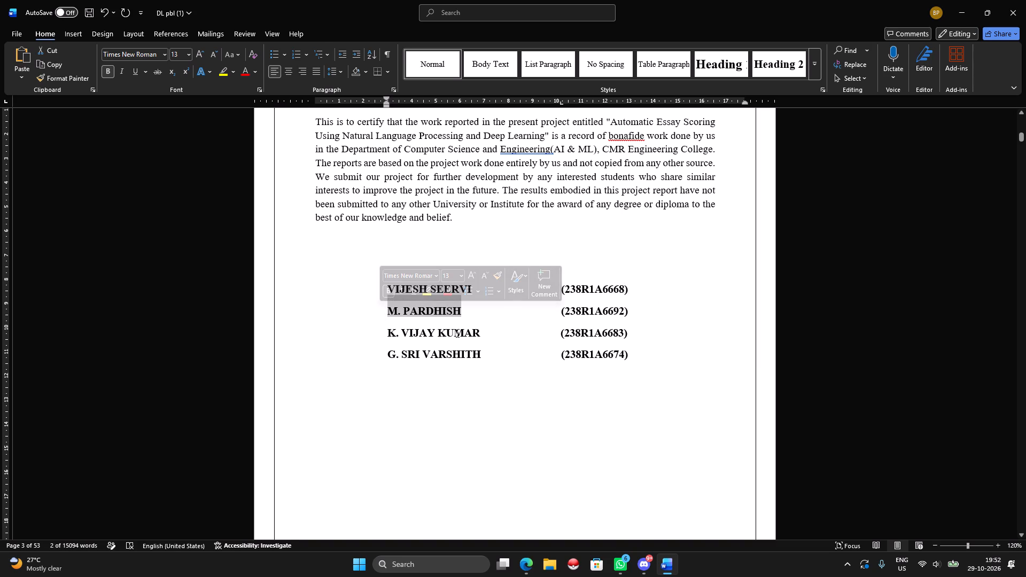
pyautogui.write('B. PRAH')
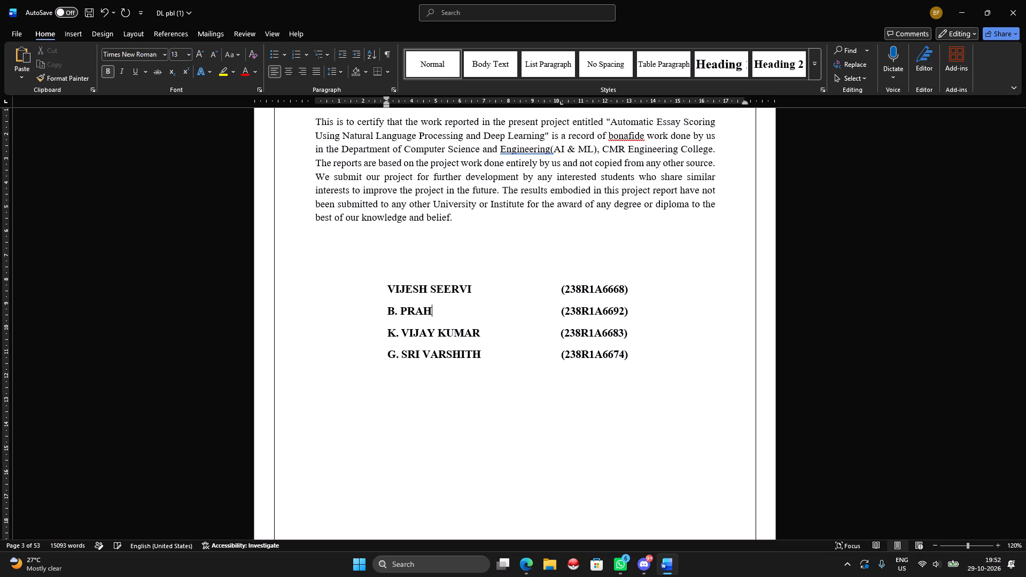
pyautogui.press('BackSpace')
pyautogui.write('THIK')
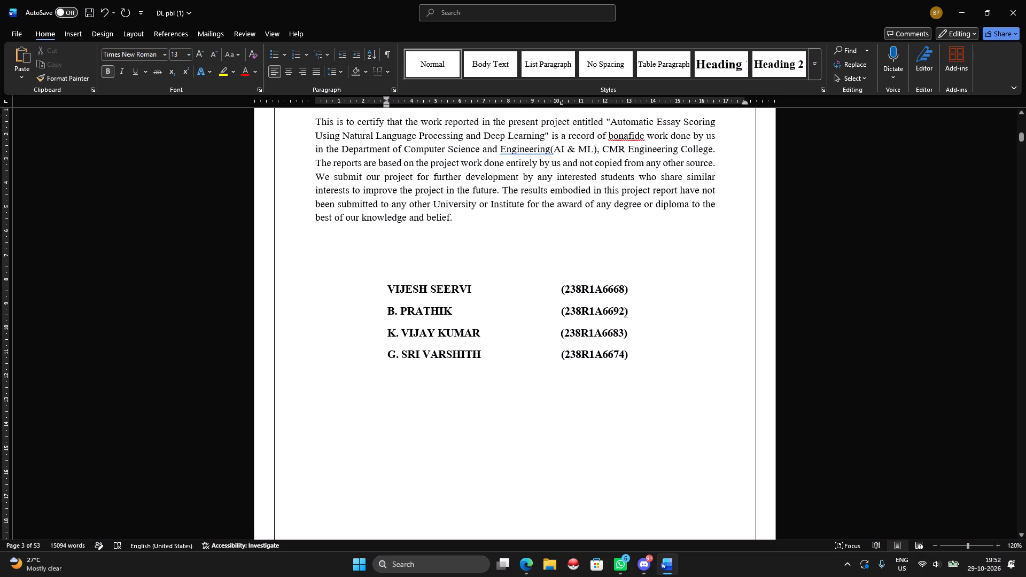
pyautogui.click(625, 313)
pyautogui.press('BackSpace')
pyautogui.press('BackSpace')
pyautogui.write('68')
# Replace the third student's name on the Declaration page with the third name listed on the title page.
pyautogui.moveTo(481, 331); pyautogui.dragTo(424, 337)
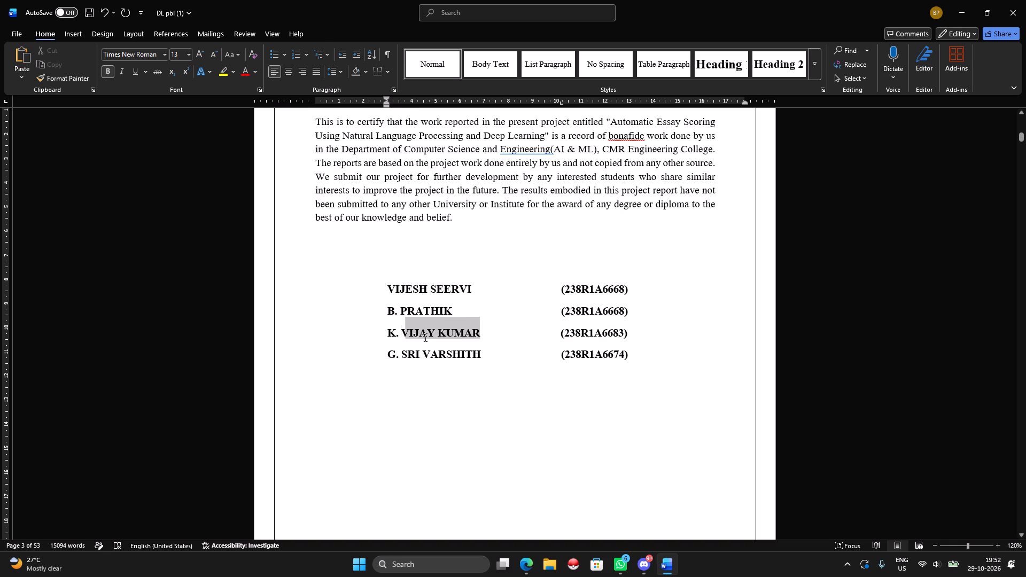
pyautogui.moveTo(424, 337); pyautogui.dragTo(379, 331)
pyautogui.click(422, 342)
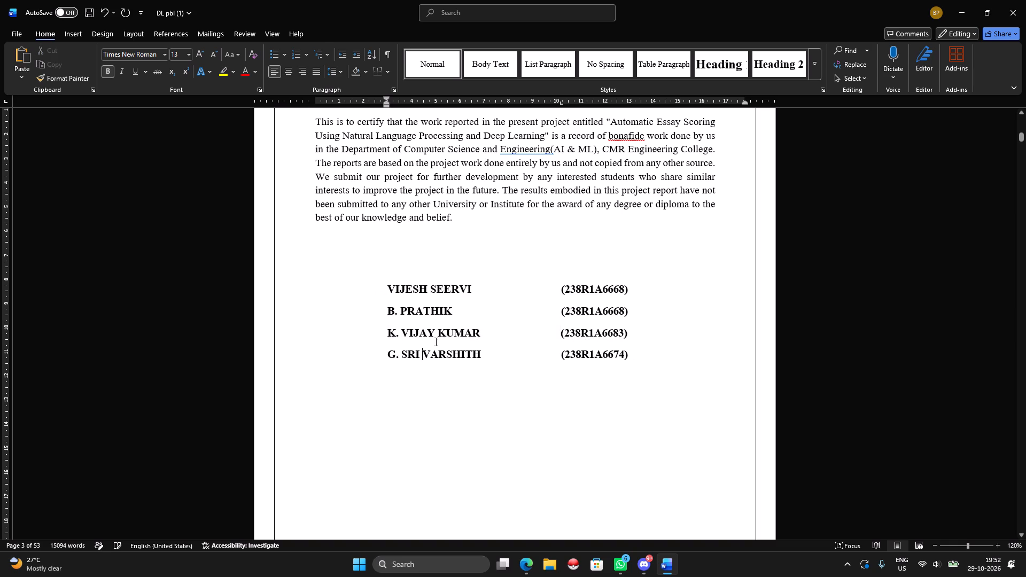
pyautogui.click(484, 332)
pyautogui.press('BackSpace')
pyautogui.press('BackSpace')
pyautogui.press('BackSpace')
pyautogui.press('BackSpace')
pyautogui.press('BackSpace')
pyautogui.press('BackSpace')
pyautogui.press('BackSpace')
pyautogui.press('BackSpace')
pyautogui.press('BackSpace')
pyautogui.press('BackSpace')
pyautogui.press('BackSpace')
pyautogui.press('BackSpace')
pyautogui.press('BackSpace')
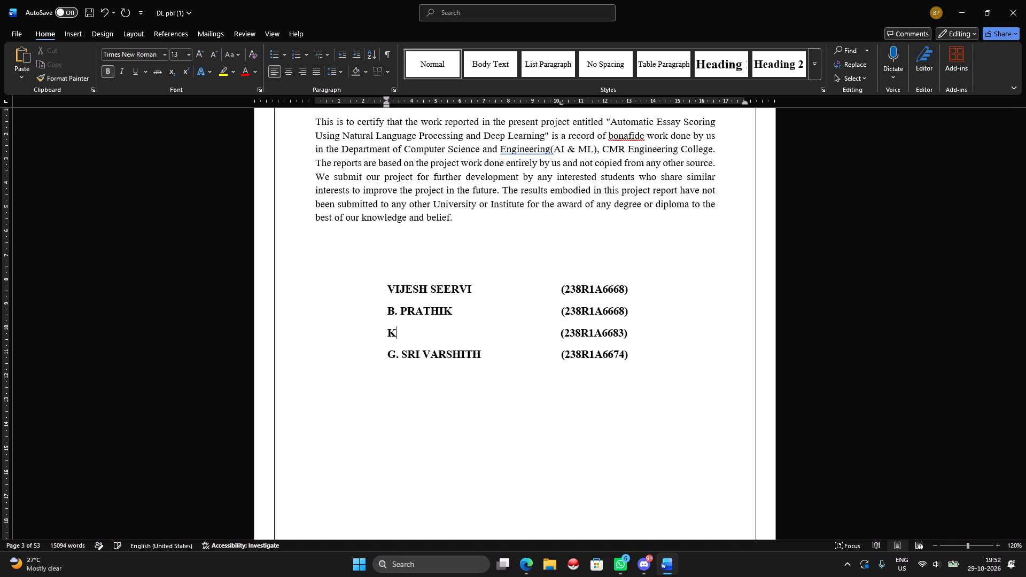
pyautogui.press('BackSpace')
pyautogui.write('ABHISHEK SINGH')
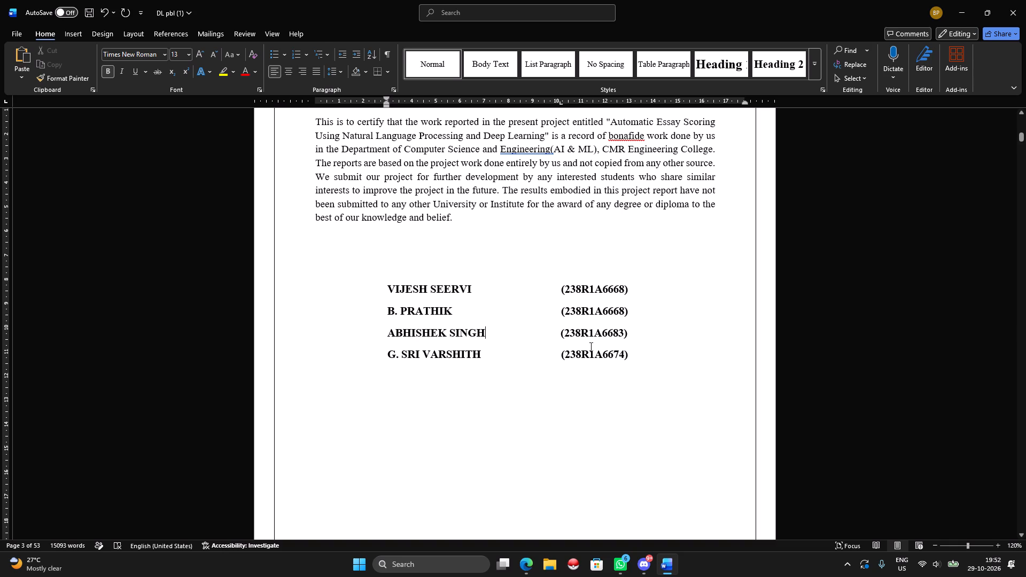
# Change the last two digits of the third student's roll number on the Declaration page to 65.
pyautogui.click(620, 335)
pyautogui.click(624, 334)
pyautogui.press('BackSpace')
pyautogui.press('BackSpace')
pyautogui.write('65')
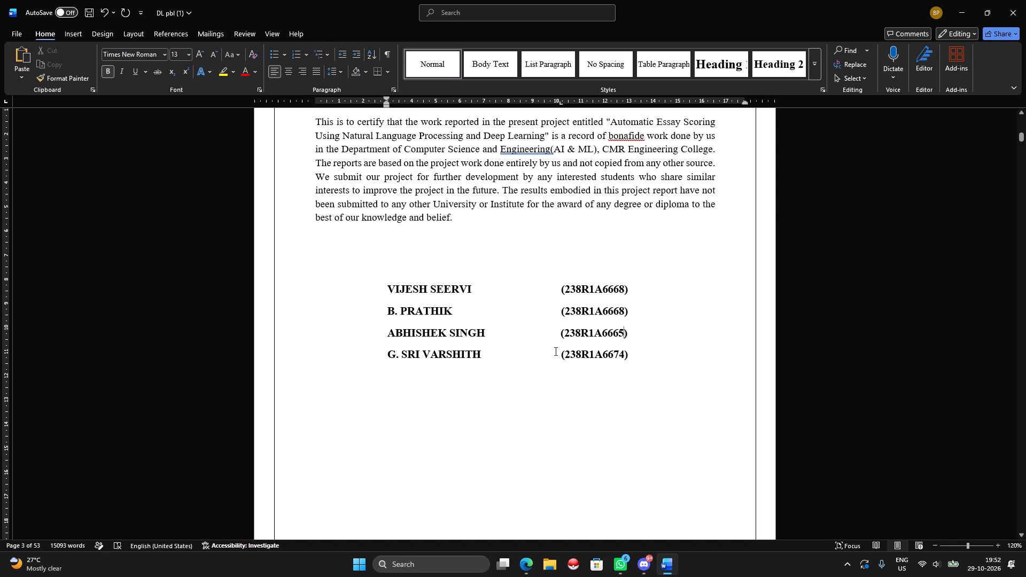
# Replace the fourth student's name on the Declaration page with the fourth name listed on the title page.
pyautogui.moveTo(483, 354); pyautogui.dragTo(369, 356)
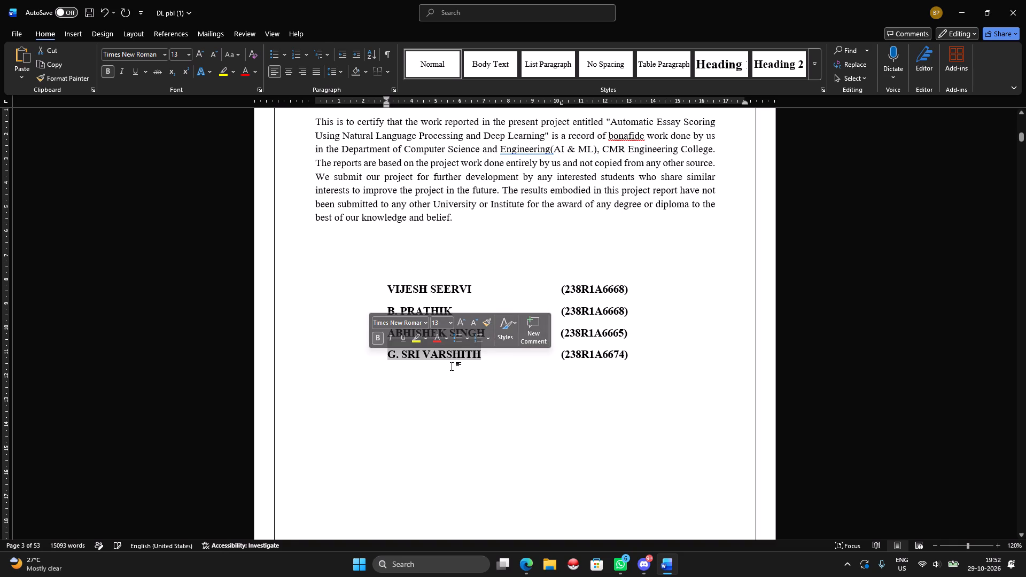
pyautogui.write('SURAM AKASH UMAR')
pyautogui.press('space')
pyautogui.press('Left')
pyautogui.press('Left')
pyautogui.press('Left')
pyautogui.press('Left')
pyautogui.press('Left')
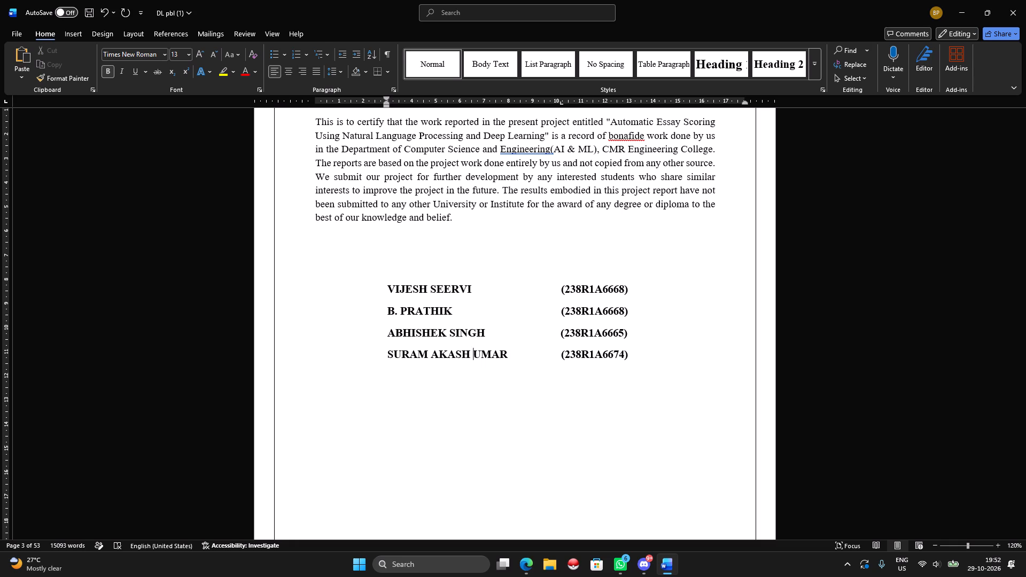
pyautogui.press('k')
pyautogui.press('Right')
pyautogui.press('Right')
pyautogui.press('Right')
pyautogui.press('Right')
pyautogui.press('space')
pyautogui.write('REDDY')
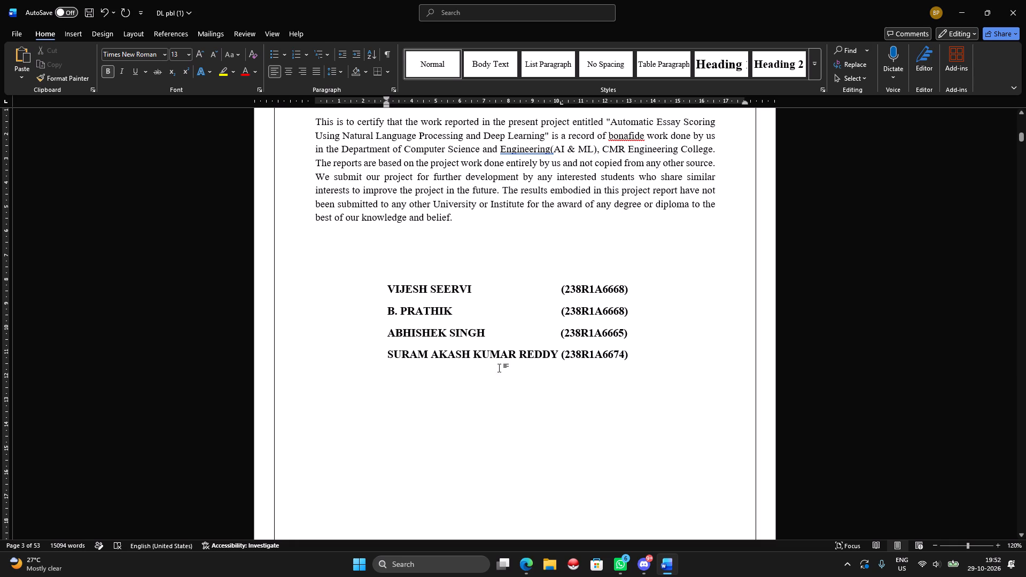
# Change the last two characters of the fourth student's roll number on the Declaration page to B7.
pyautogui.click(623, 354)
pyautogui.press('BackSpace')
pyautogui.press('BackSpace')
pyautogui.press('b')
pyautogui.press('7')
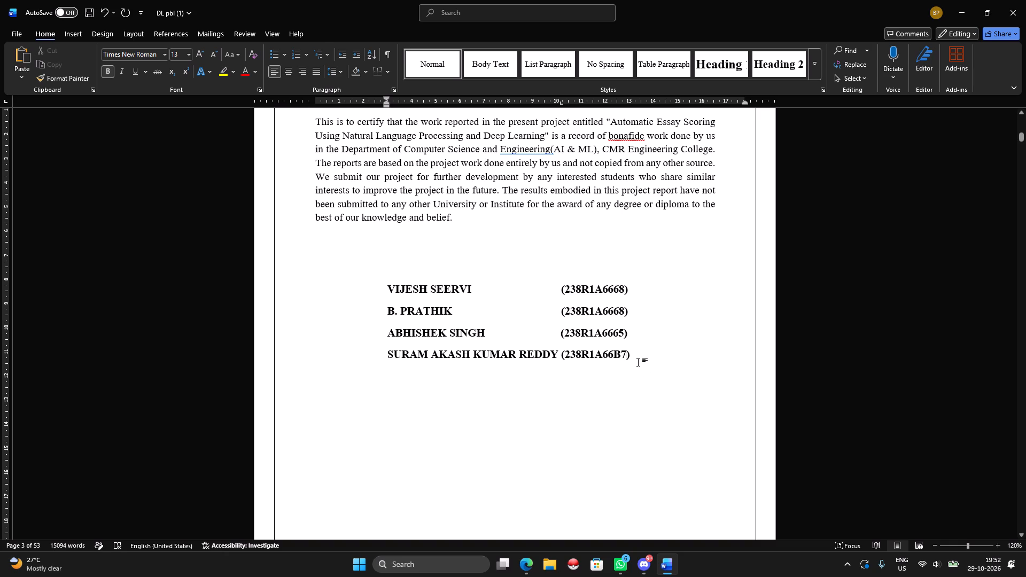
pyautogui.click(638, 362)
# Replace the first student's name on the Acknowledgement page with the first name listed on the Declaration page.
pyautogui.scroll(-11, 596, 426)
pyautogui.scroll(1, 595, 426)
pyautogui.scroll(-6, 537, 430)
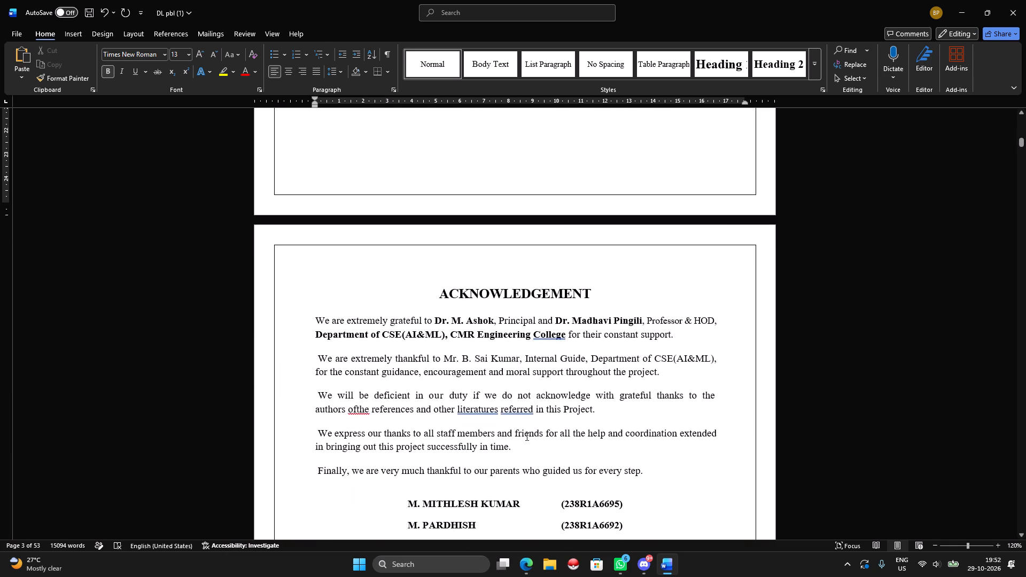
pyautogui.scroll(-3, 524, 437)
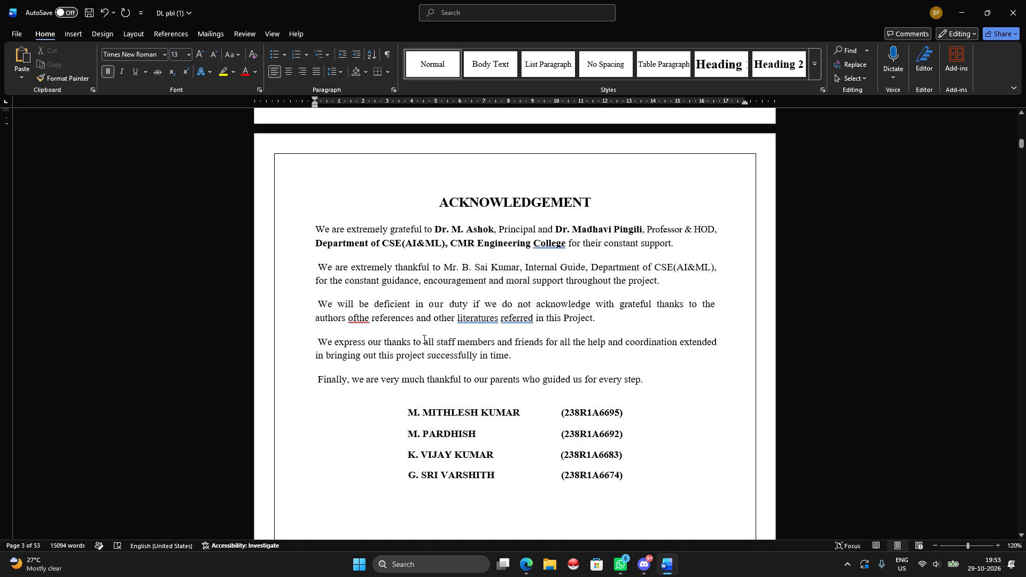
pyautogui.scroll(-3, 504, 342)
pyautogui.scroll(-1, 464, 323)
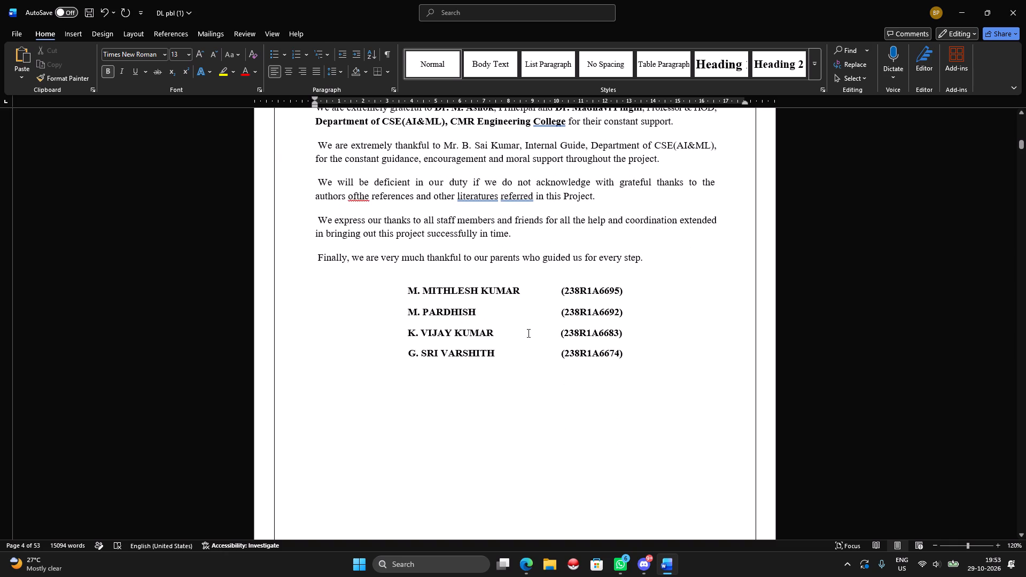
pyautogui.moveTo(523, 291); pyautogui.dragTo(408, 291)
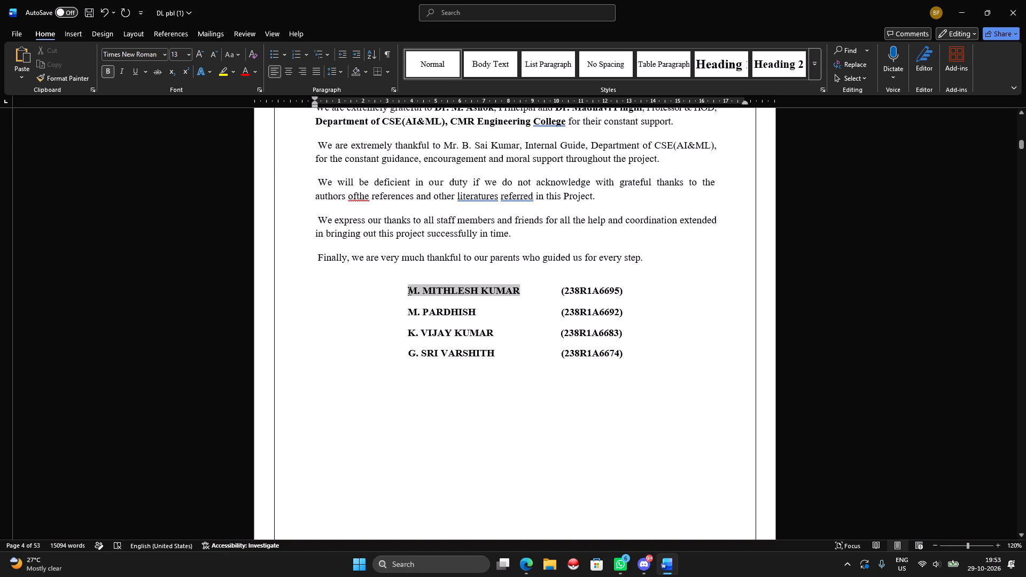
pyautogui.moveTo(408, 291); pyautogui.dragTo(408, 291)
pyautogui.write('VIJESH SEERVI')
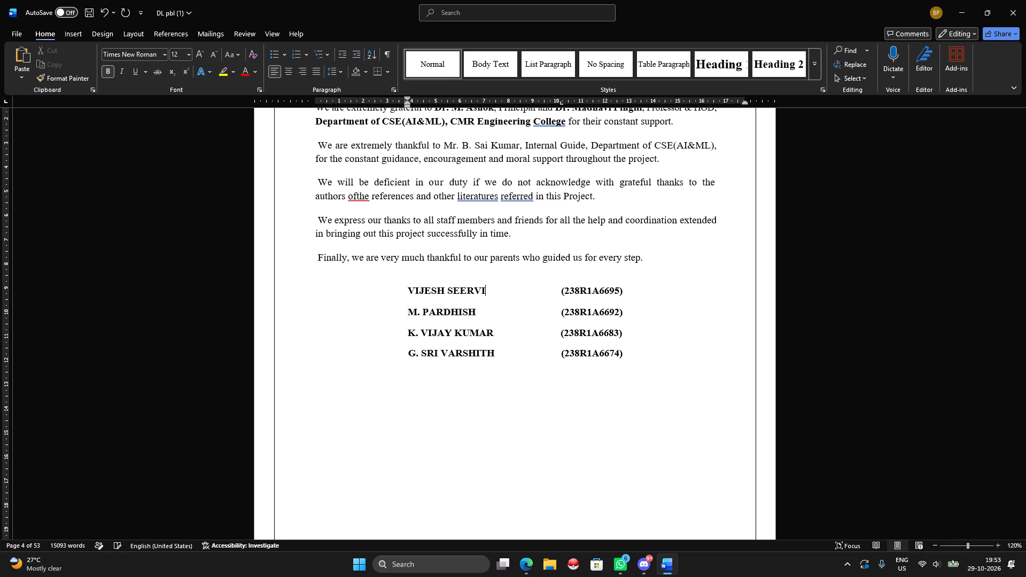
# Replace the second and third student names on the Acknowledgement page with the second and third names from the Declaration page.
pyautogui.moveTo(477, 313); pyautogui.dragTo(417, 310)
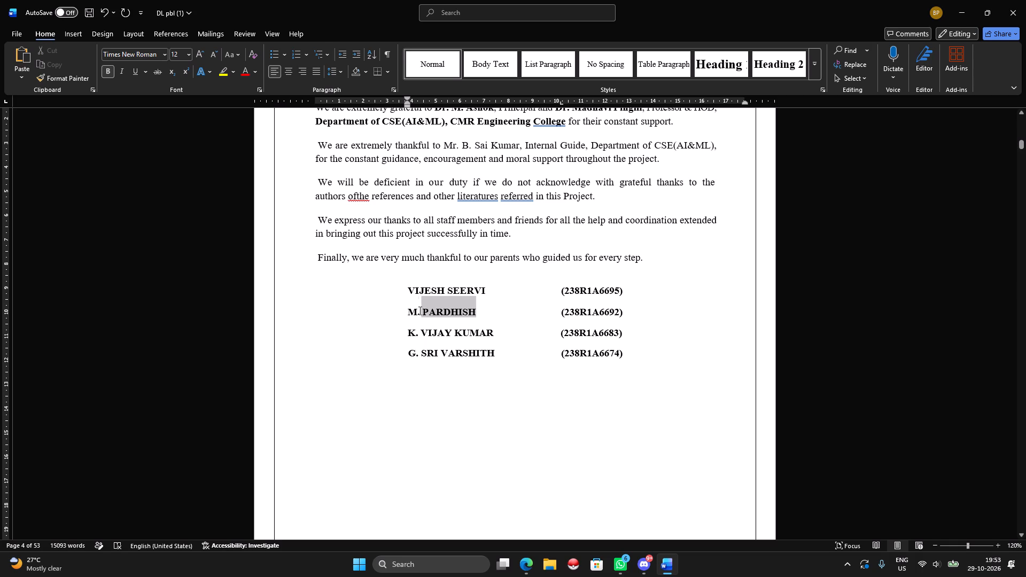
pyautogui.moveTo(417, 310); pyautogui.dragTo(402, 309)
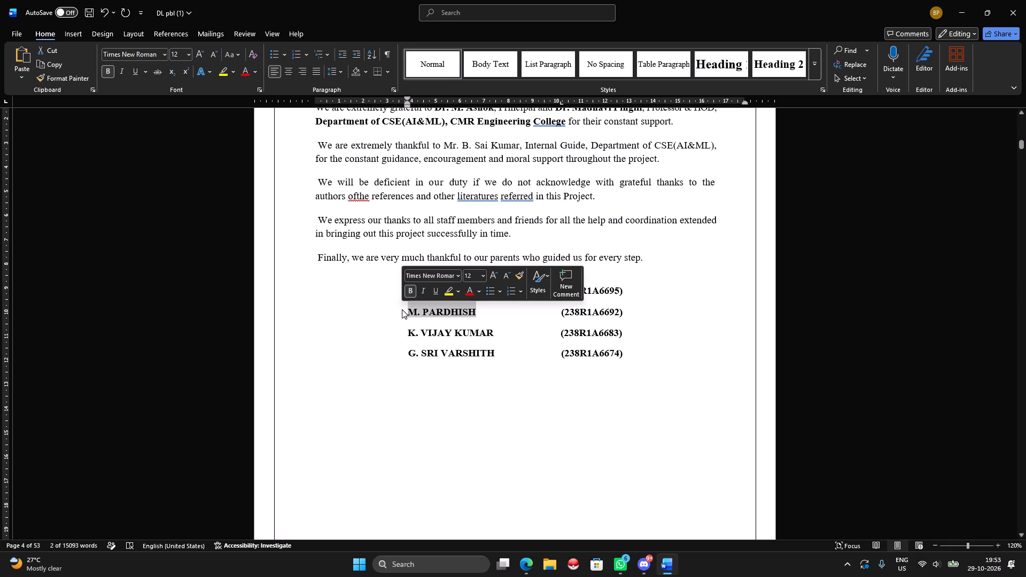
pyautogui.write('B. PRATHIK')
pyautogui.moveTo(494, 333); pyautogui.dragTo(398, 338)
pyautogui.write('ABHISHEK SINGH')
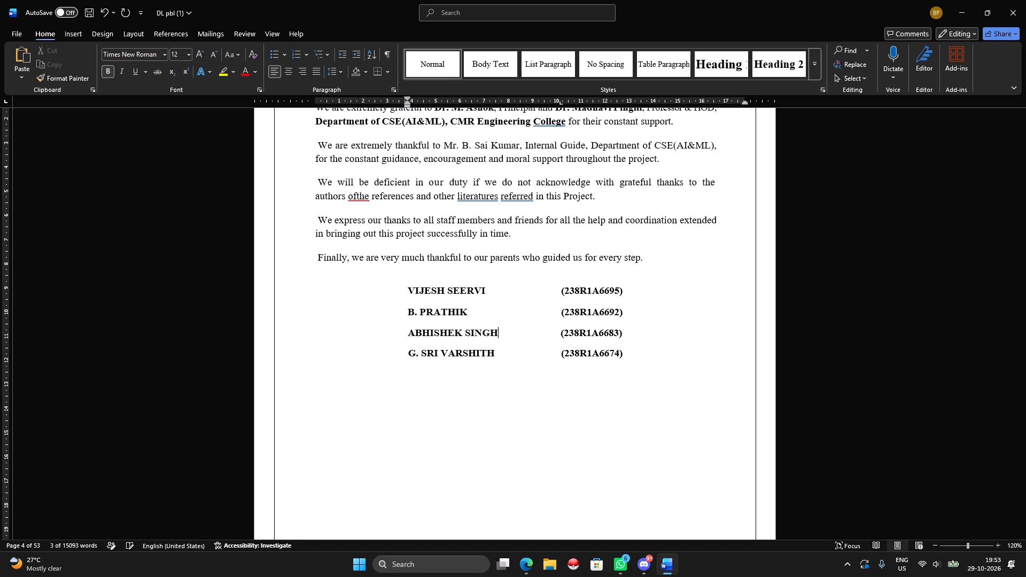
# Replace the fourth student's name on the Acknowledgement page with the Declaration's fourth name and remove the gap before the roll number.
pyautogui.moveTo(491, 353); pyautogui.dragTo(474, 353)
pyautogui.click(493, 353)
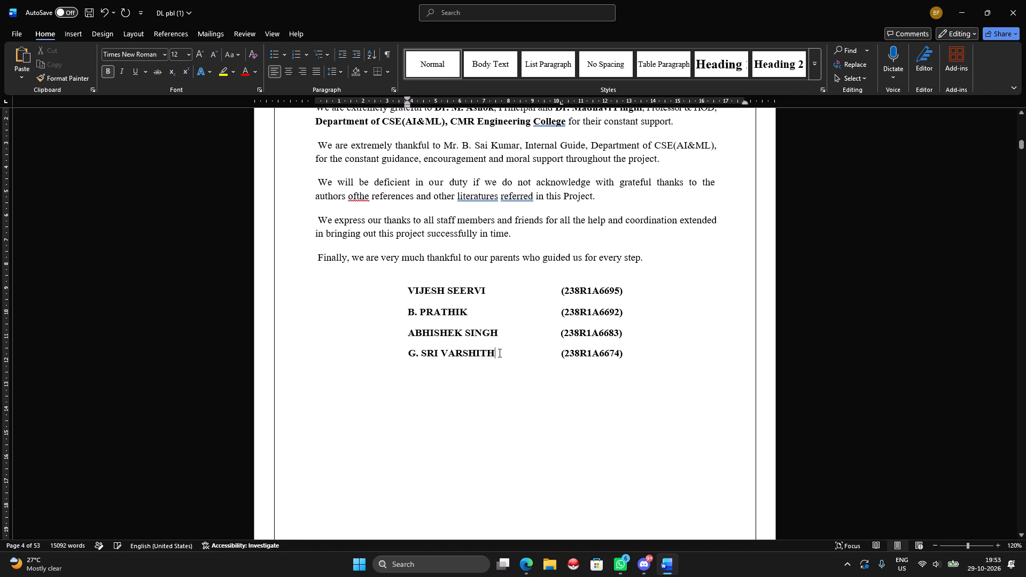
pyautogui.moveTo(496, 353); pyautogui.dragTo(403, 353)
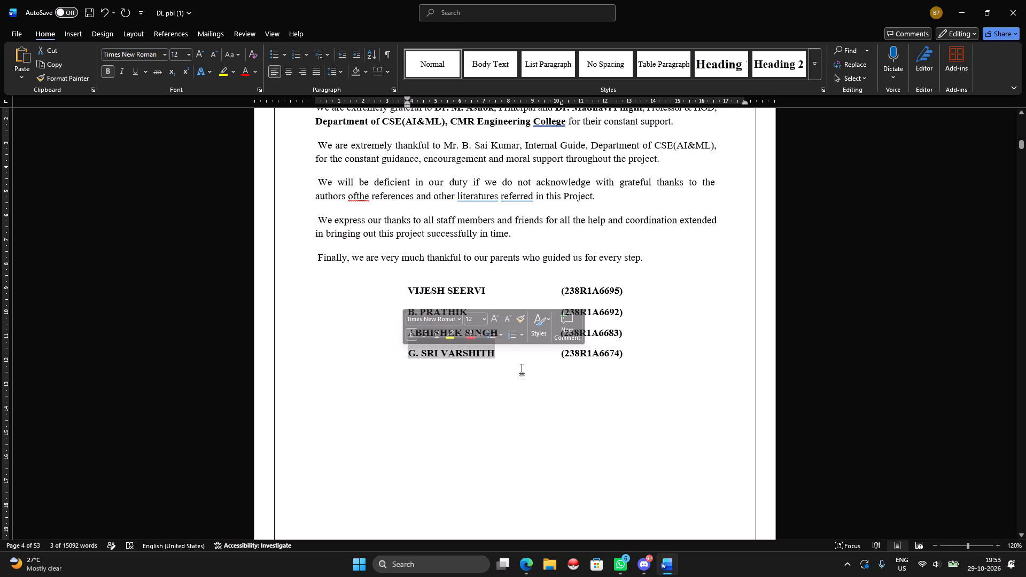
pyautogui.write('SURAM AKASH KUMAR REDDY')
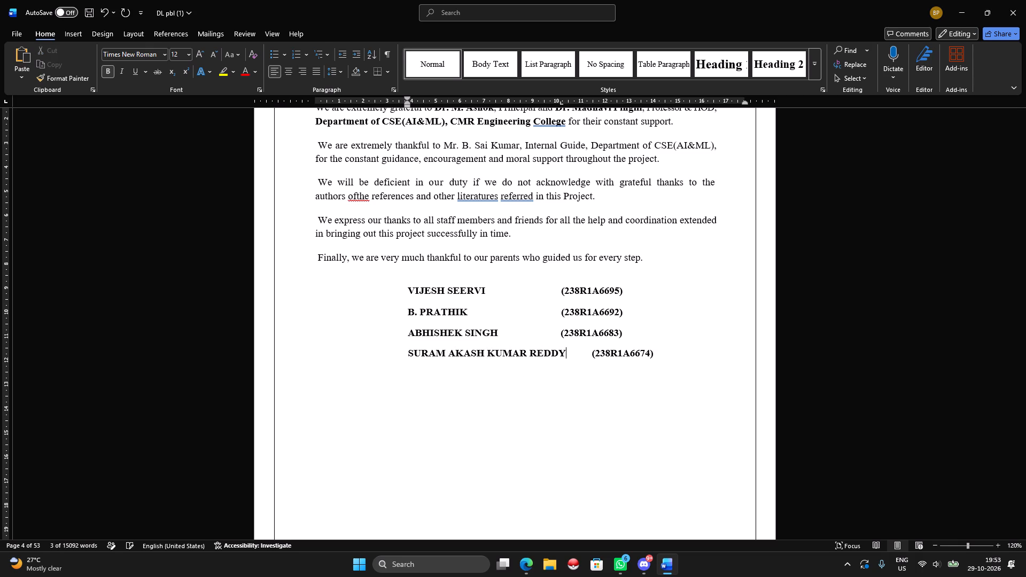
pyautogui.click(592, 358)
pyautogui.press('BackSpace')
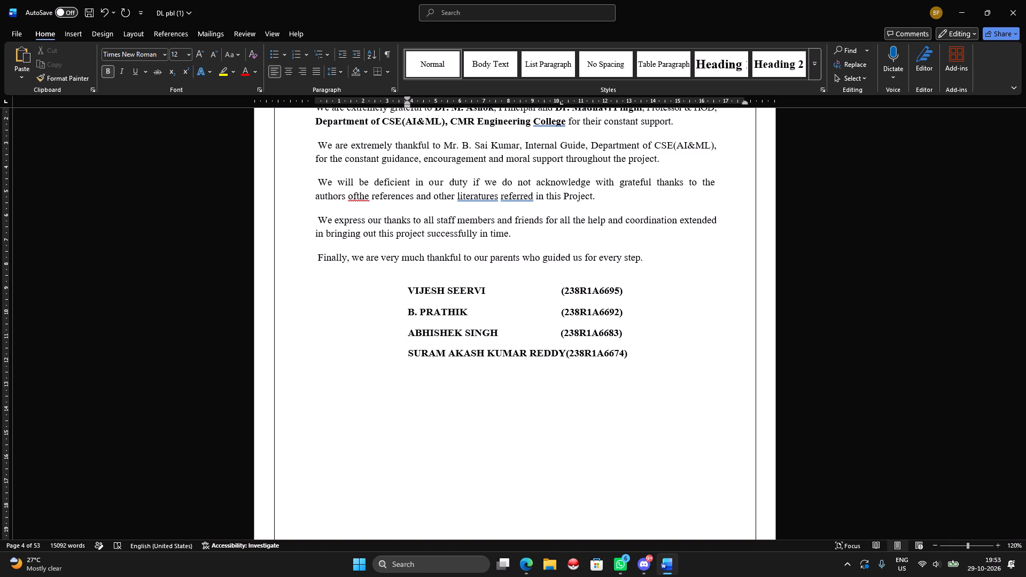
# Change the last two characters of the first student's roll number on the Acknowledgement page to C8.
pyautogui.click(618, 290)
pyautogui.press('BackSpace')
pyautogui.press('BackSpace')
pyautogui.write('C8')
# Apply the suggested grammar correction to insert a space between the fourth student's name and roll number.
pyautogui.click(617, 312)
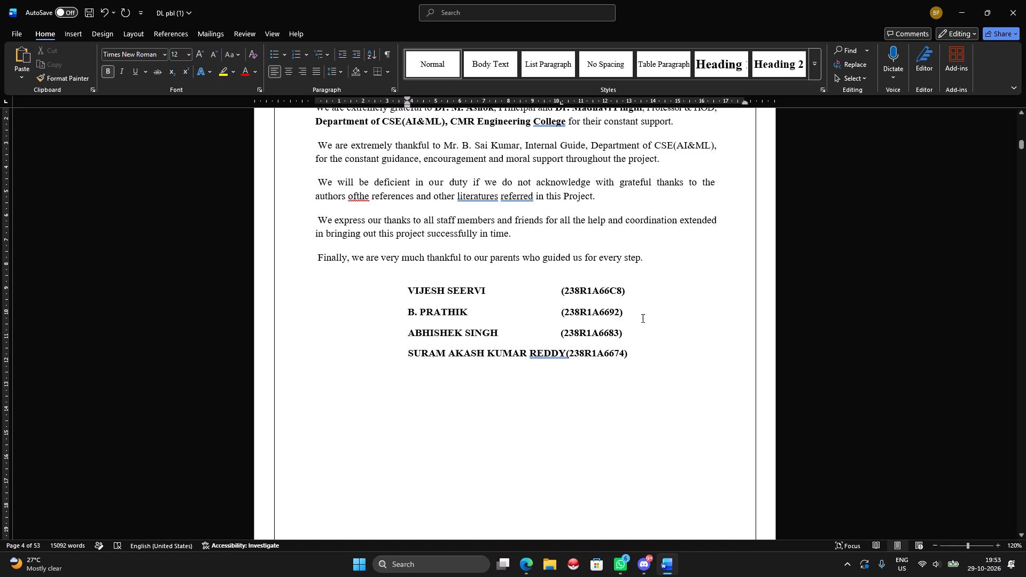
pyautogui.click(565, 358)
pyautogui.click(569, 389)
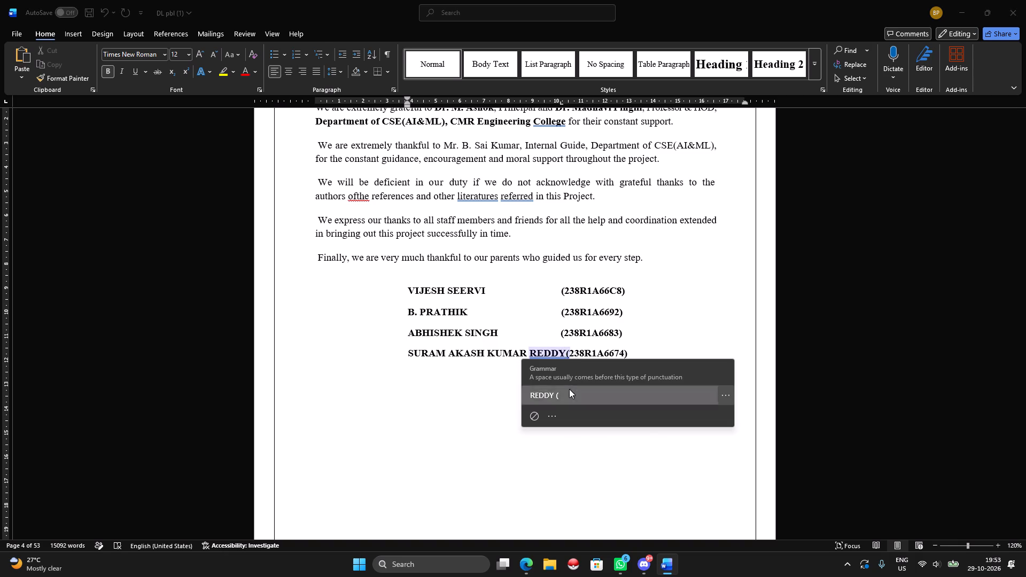
# Change the last two digits of the second student's roll number on the Acknowledgement page to 68 and the third's to 65.
pyautogui.click(619, 310)
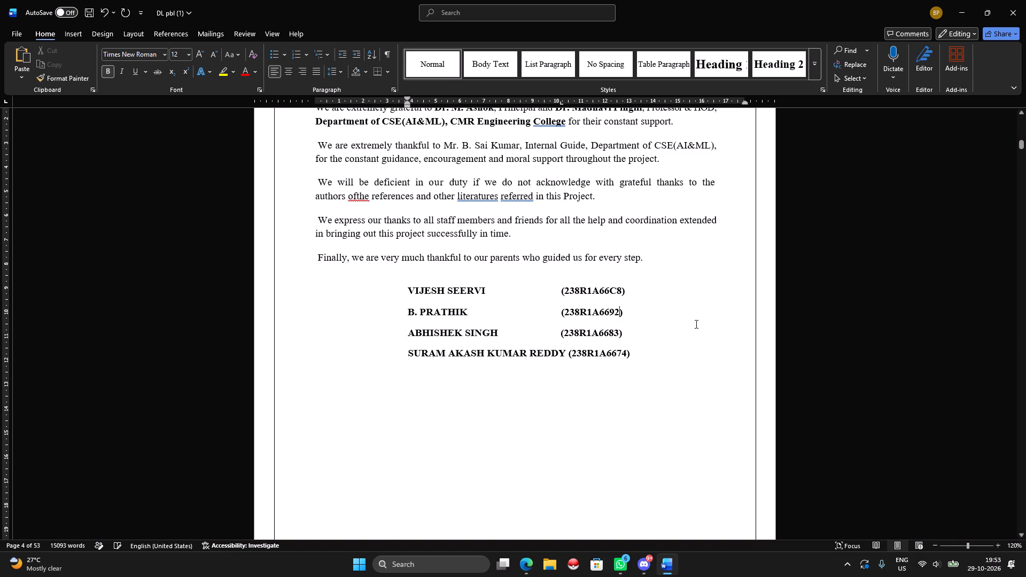
pyautogui.press('BackSpace')
pyautogui.press('BackSpace')
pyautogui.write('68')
pyautogui.click(617, 330)
pyautogui.press('BackSpace')
pyautogui.press('BackSpace')
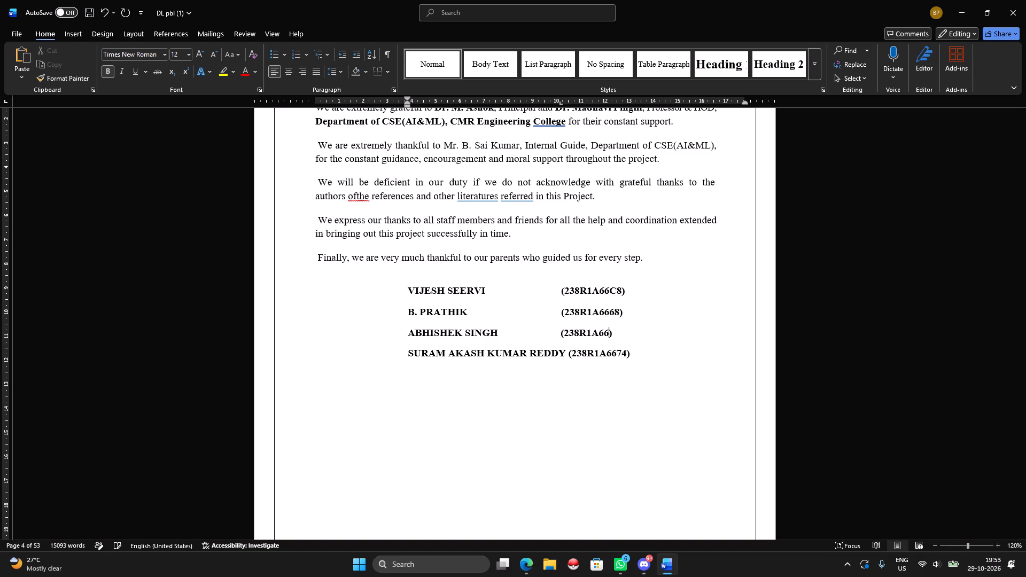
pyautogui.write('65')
# Change the last two characters of the fourth student's roll number on the Acknowledgement page to B7.
pyautogui.click(627, 352)
pyautogui.press('BackSpace')
pyautogui.press('BackSpace')
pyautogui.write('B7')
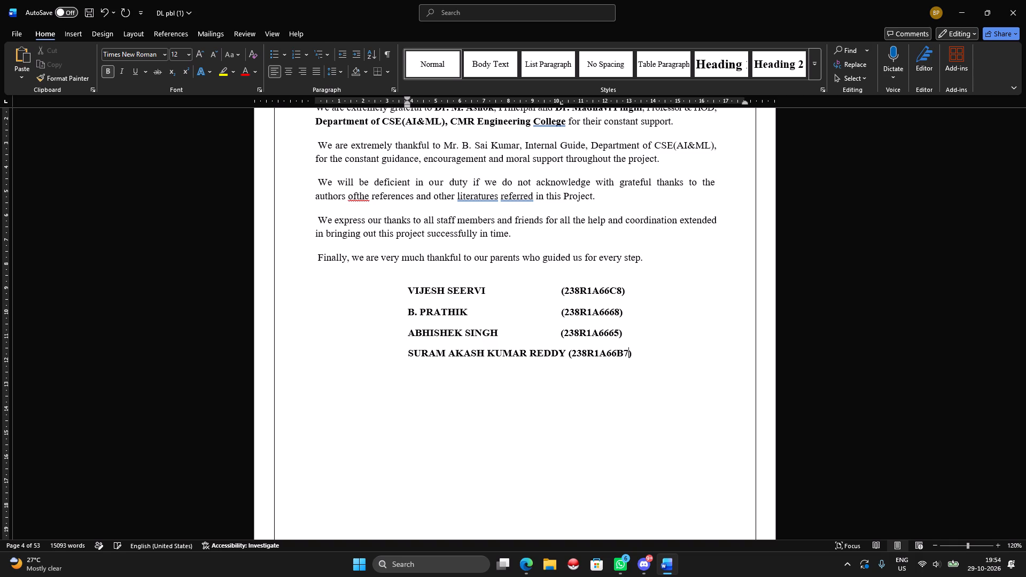
# Add a space before the third student's roll number on the Acknowledgement page to shift it slightly along the line.
pyautogui.click(559, 334)
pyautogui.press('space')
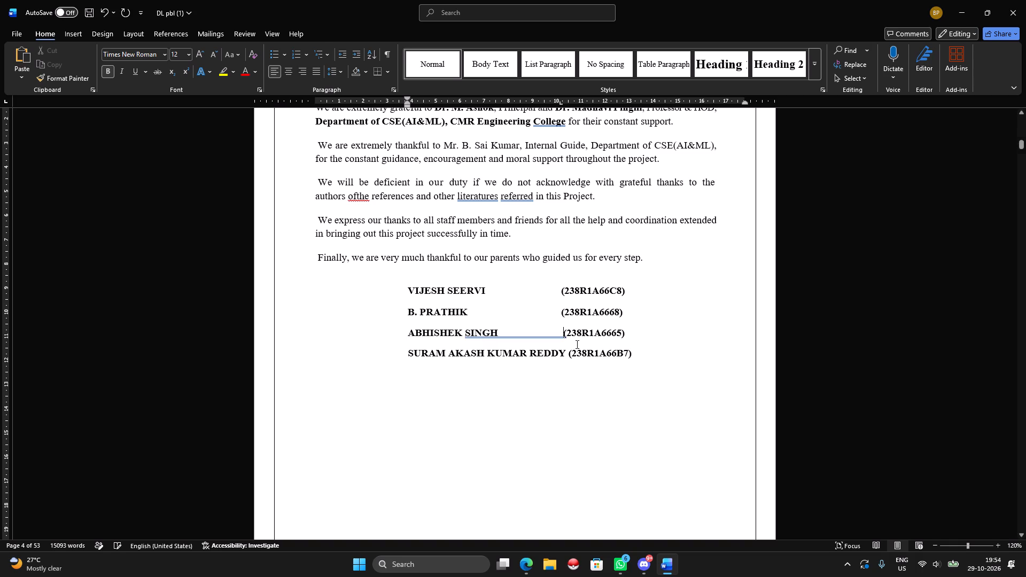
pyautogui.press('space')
pyautogui.click(555, 337)
pyautogui.click(550, 369)
pyautogui.click(636, 355)
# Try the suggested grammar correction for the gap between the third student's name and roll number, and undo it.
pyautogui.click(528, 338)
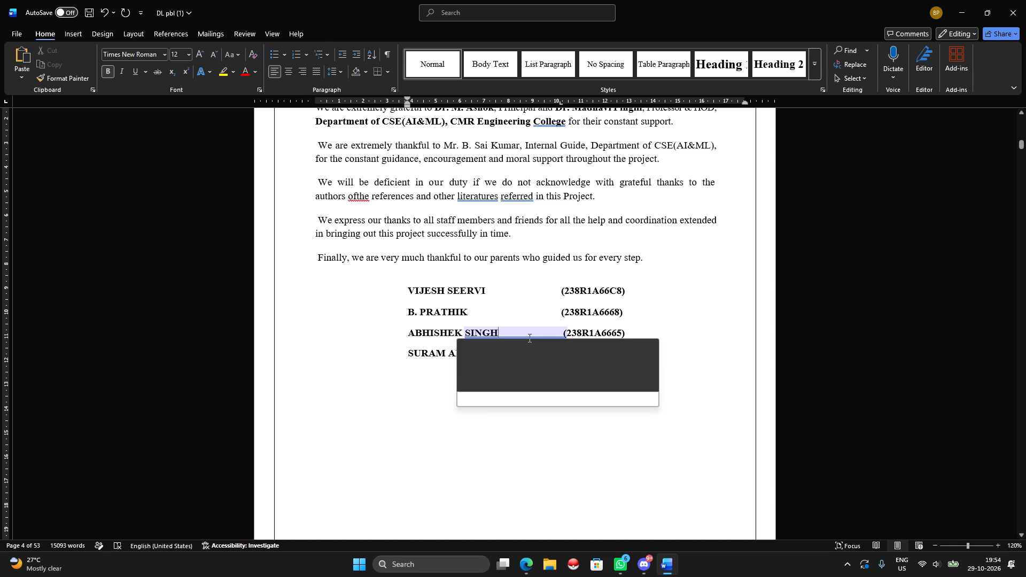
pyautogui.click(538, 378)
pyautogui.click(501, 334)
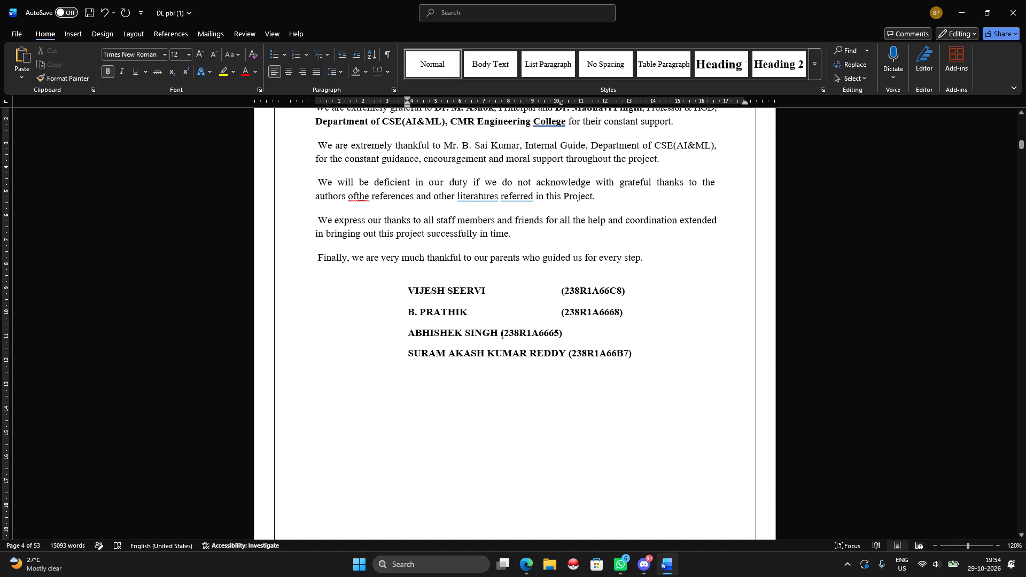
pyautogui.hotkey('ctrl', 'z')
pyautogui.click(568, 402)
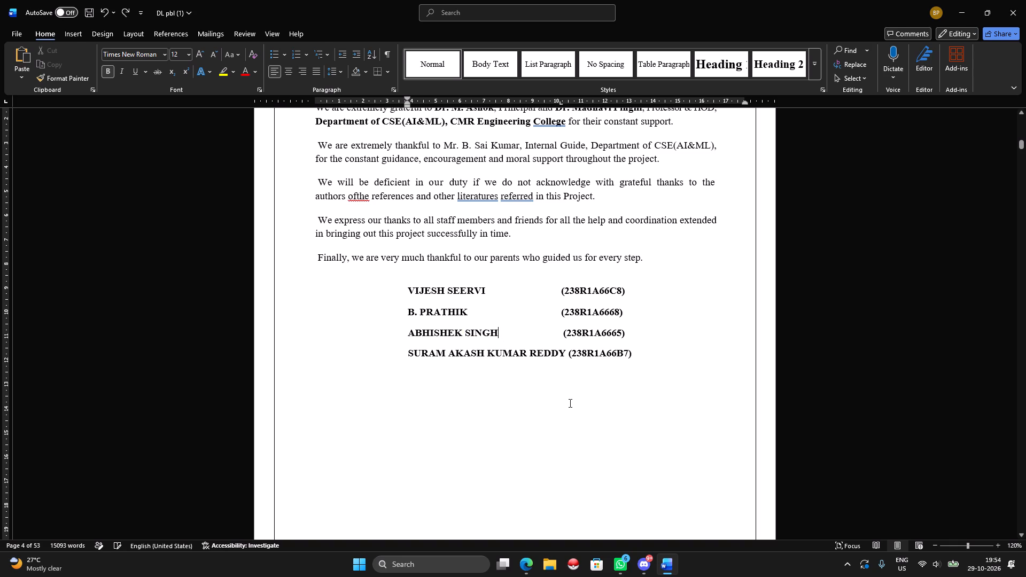
# Ignore once the grammar suggestion for the gap between the third student's name and roll number on the Acknowledgement page.
pyautogui.scroll(-4, 589, 422)
pyautogui.click(563, 216)
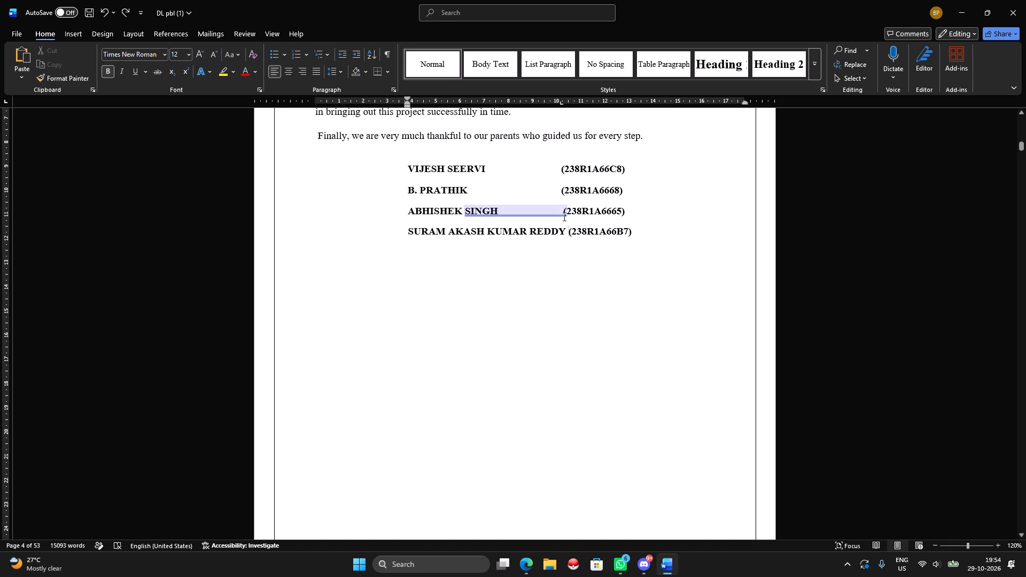
pyautogui.rightClick(483, 211)
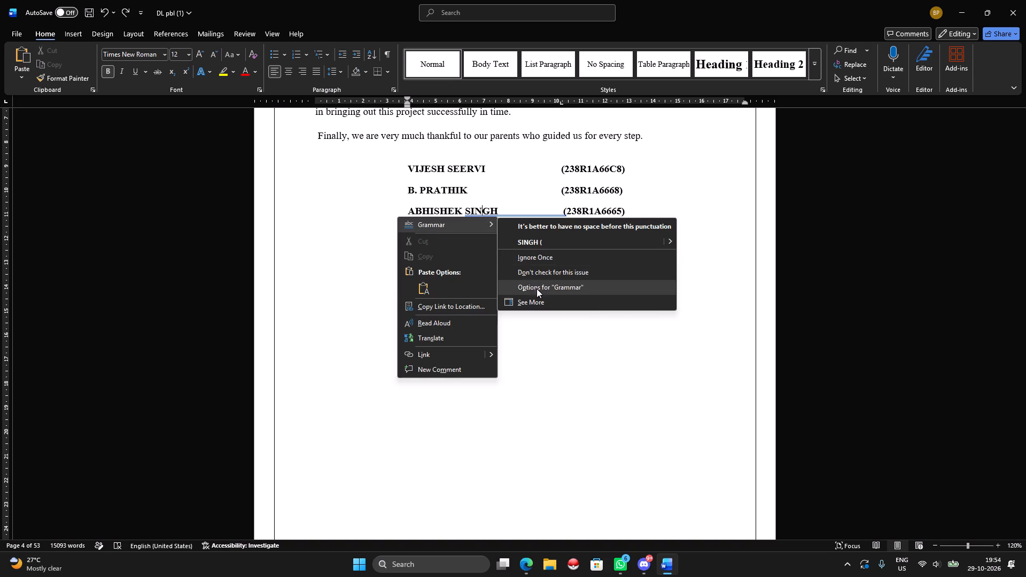
pyautogui.click(530, 255)
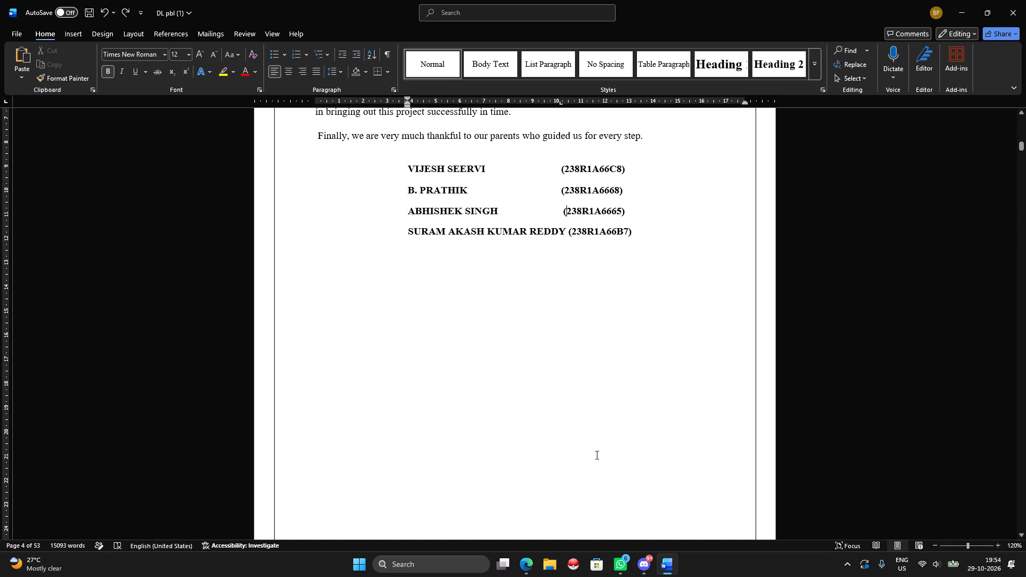
pyautogui.scroll(-7, 554, 455)
pyautogui.scroll(1, 559, 467)
pyautogui.scroll(-13, 542, 468)
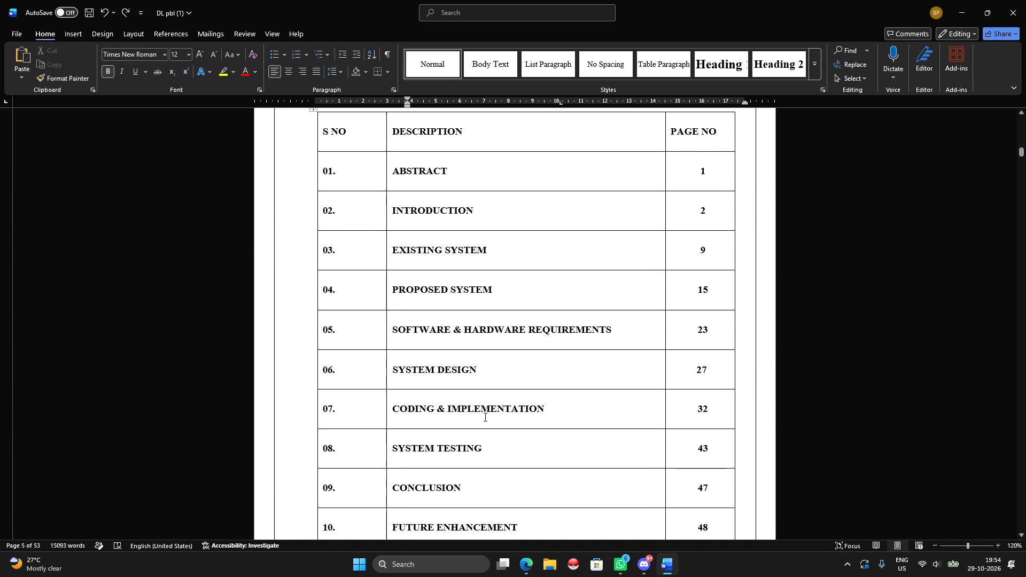
pyautogui.scroll(-20, 515, 421)
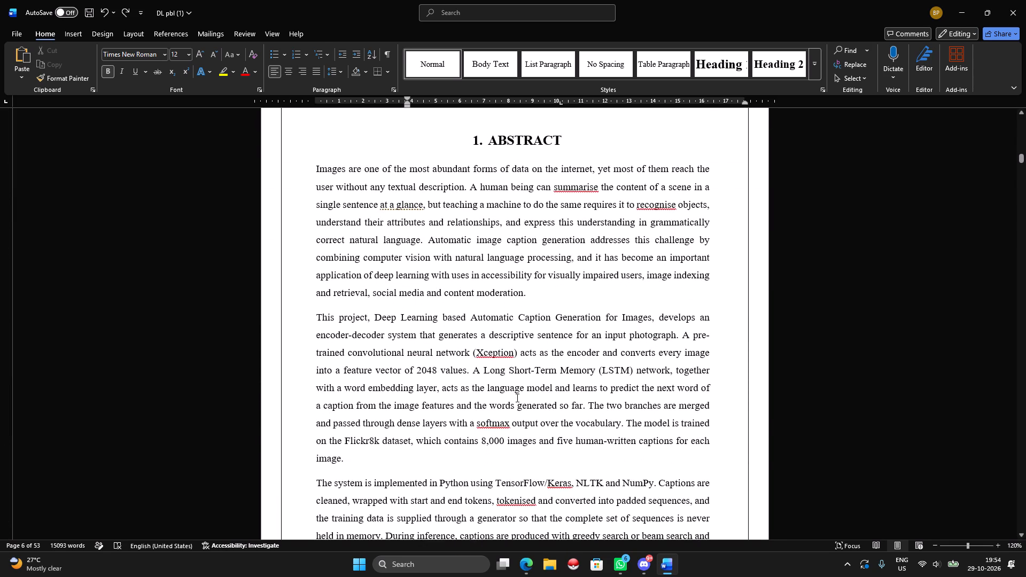
pyautogui.scroll(-2, 516, 397)
pyautogui.scroll(-20, 516, 397)
pyautogui.scroll(-13, 516, 397)
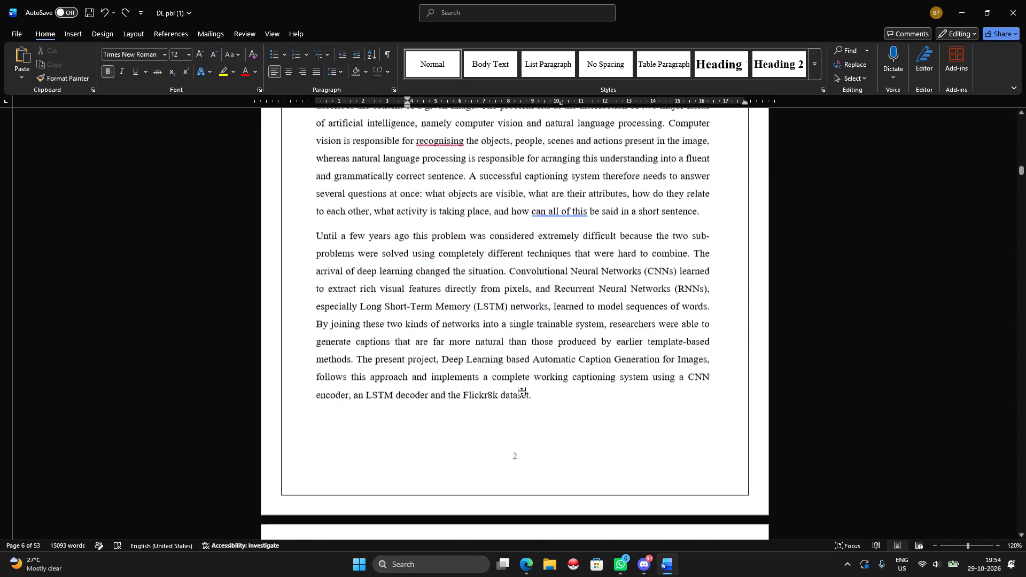
pyautogui.scroll(-16, 522, 391)
pyautogui.scroll(7, 528, 401)
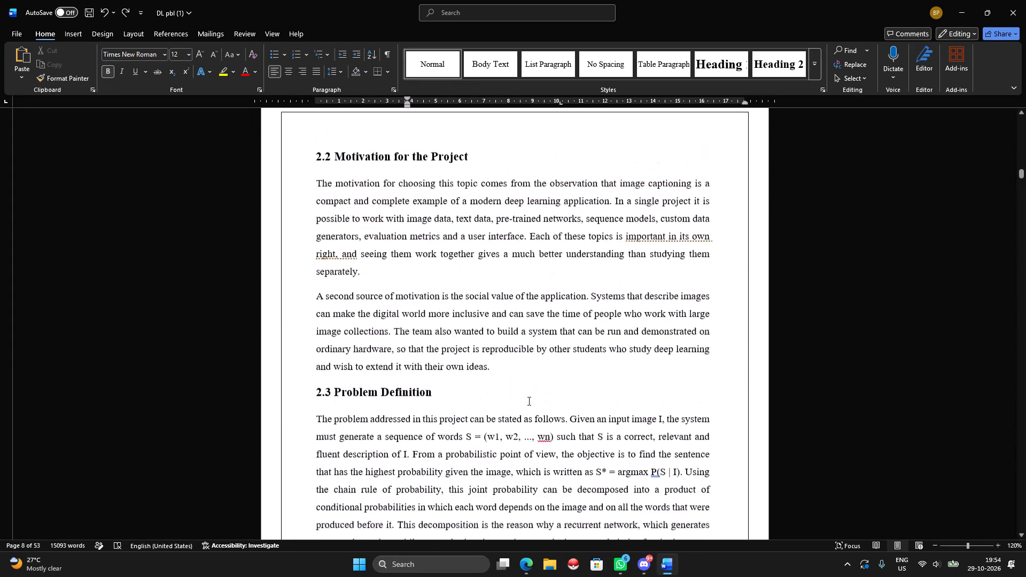
pyautogui.scroll(20, 528, 401)
pyautogui.scroll(14, 528, 401)
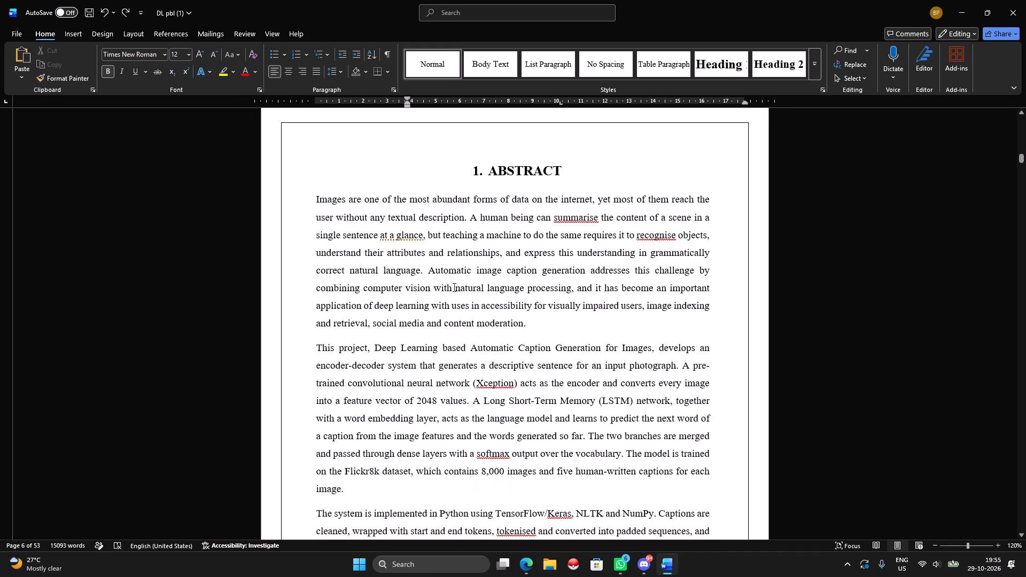